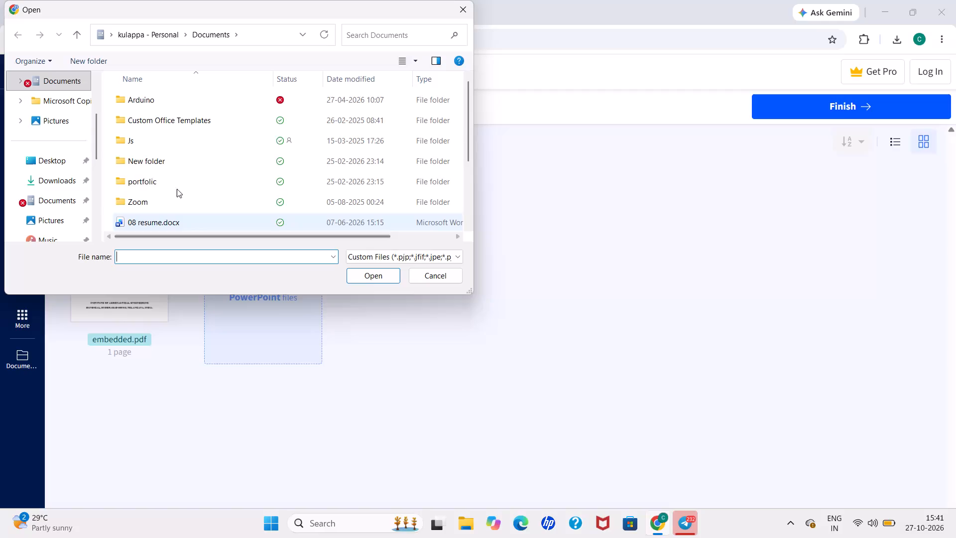
Browse to the Downloads folder to find the file to merge with embedded.pdf.
{"action": "scroll", "coordinate": [50, 202], "scroll_direction": "down", "scroll_amount": 1}
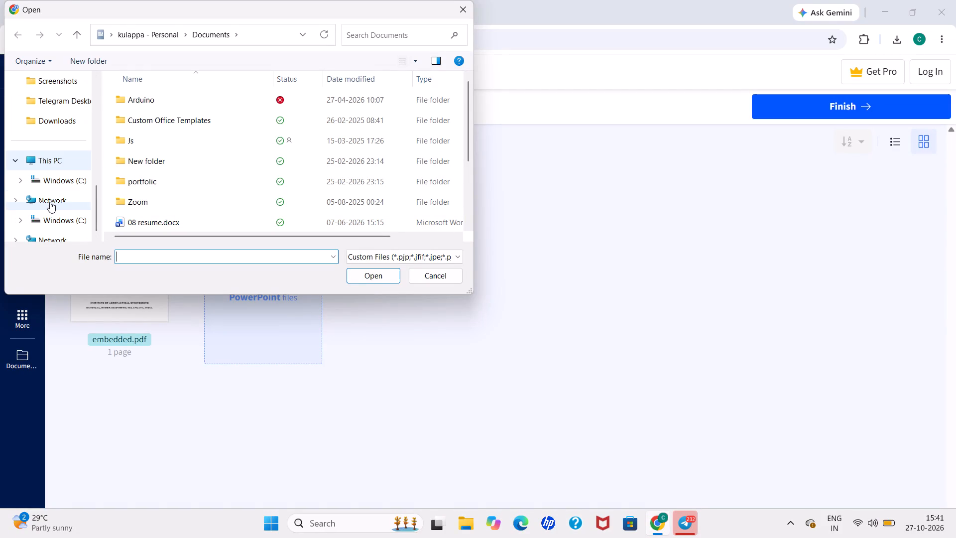
{"action": "scroll", "coordinate": [50, 202], "scroll_direction": "down", "scroll_amount": 1}
{"action": "scroll", "coordinate": [50, 202], "scroll_direction": "up", "scroll_amount": 1}
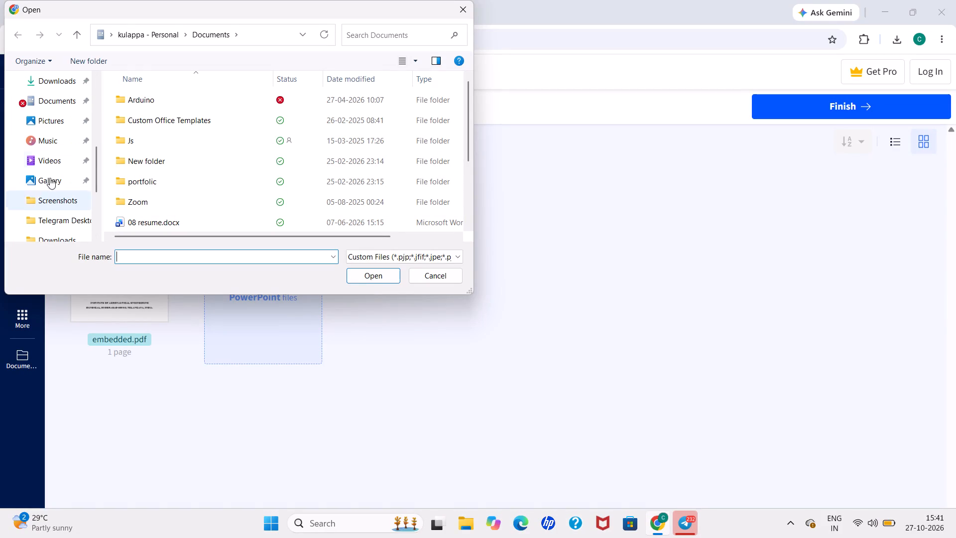
{"action": "left_click", "coordinate": [65, 81]}
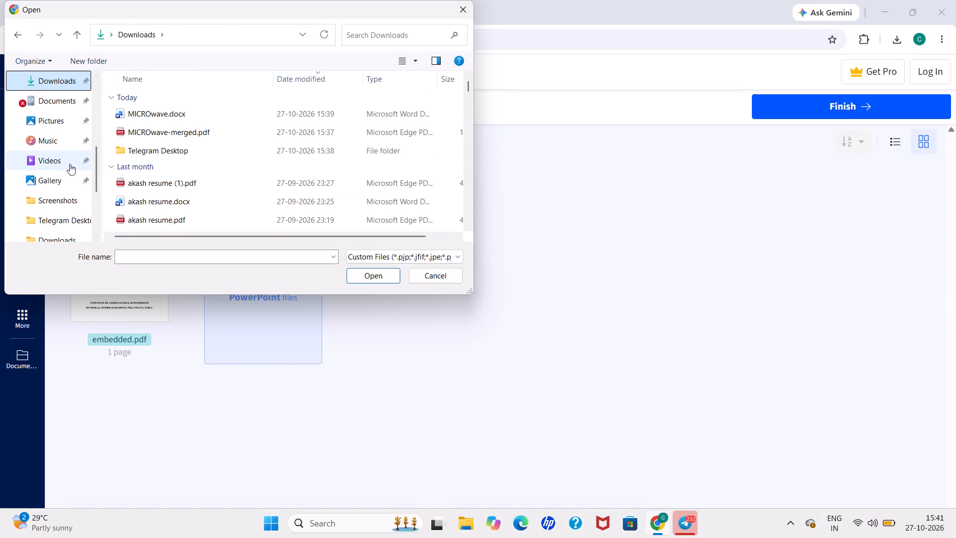
{"action": "scroll", "coordinate": [59, 169], "scroll_direction": "down", "scroll_amount": 1}
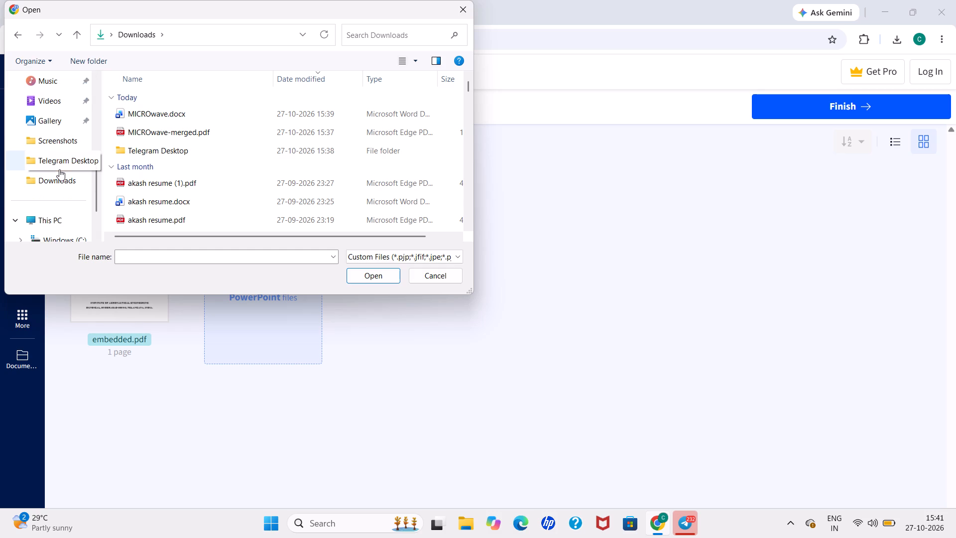
{"action": "scroll", "coordinate": [59, 169], "scroll_direction": "up", "scroll_amount": 1}
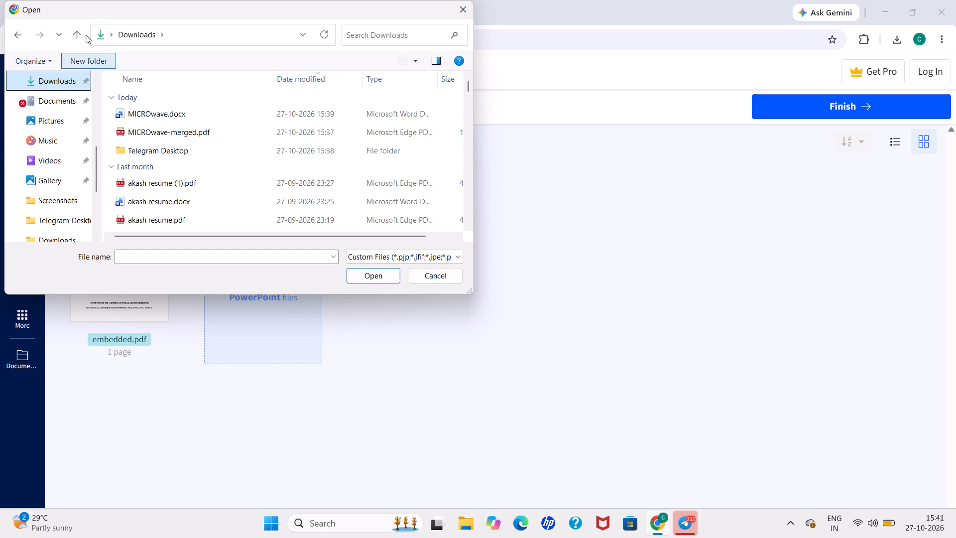
Find EMBEDDED AAT-1.docx in the Telegram Desktop folder and add it to the merge after embedded.pdf.
{"action": "left_click", "coordinate": [16, 29]}
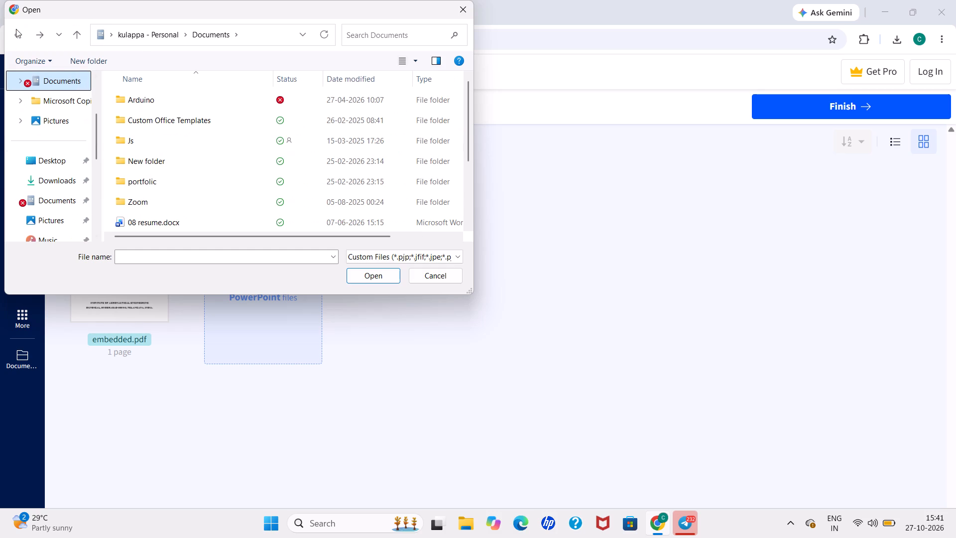
{"action": "left_click", "coordinate": [56, 178]}
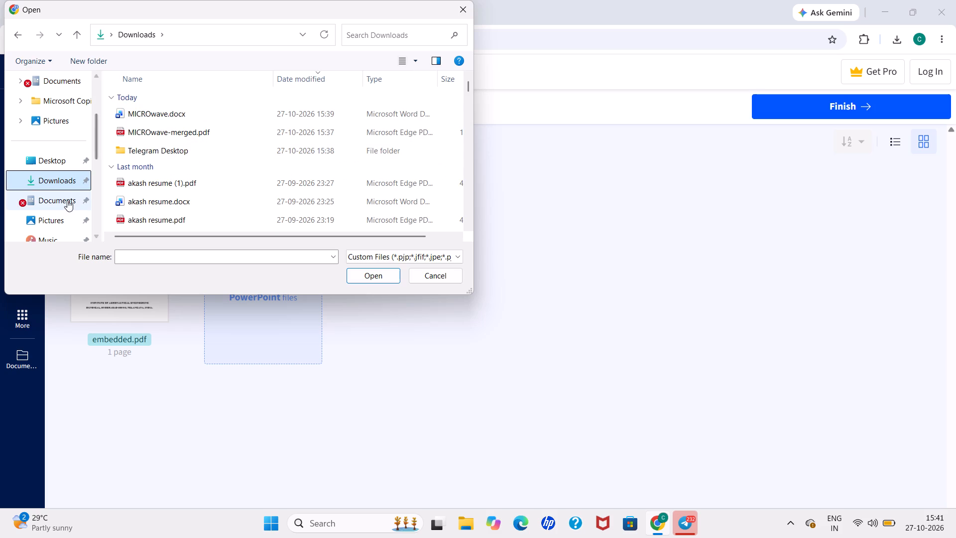
{"action": "left_click", "coordinate": [59, 162]}
{"action": "scroll", "coordinate": [211, 163], "scroll_direction": "down", "scroll_amount": 1}
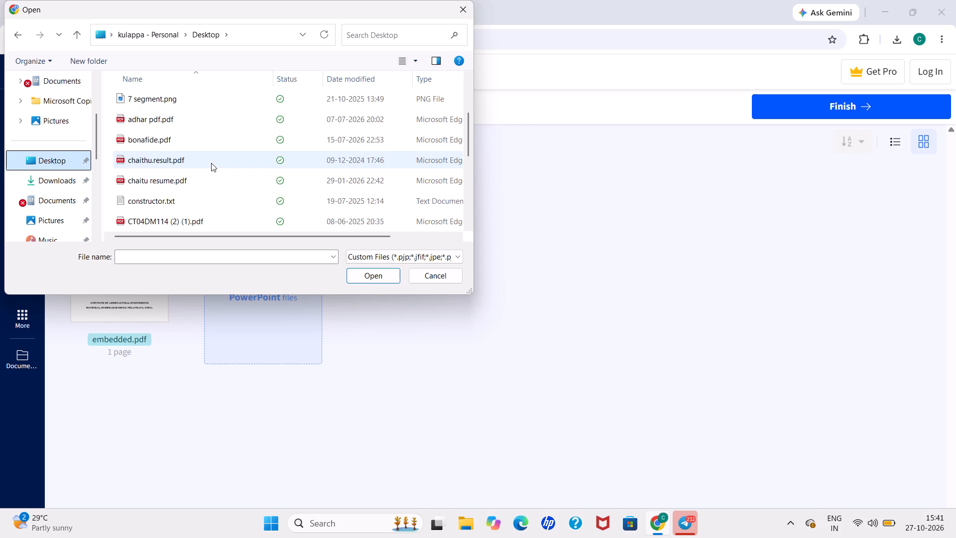
{"action": "scroll", "coordinate": [211, 163], "scroll_direction": "down", "scroll_amount": 1}
{"action": "scroll", "coordinate": [47, 215], "scroll_direction": "down", "scroll_amount": 1}
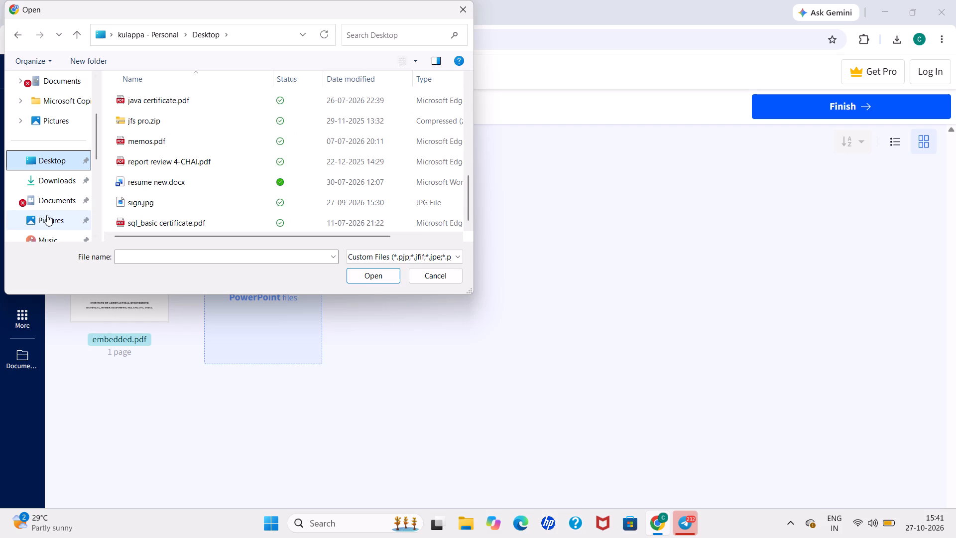
{"action": "scroll", "coordinate": [47, 215], "scroll_direction": "down", "scroll_amount": 2}
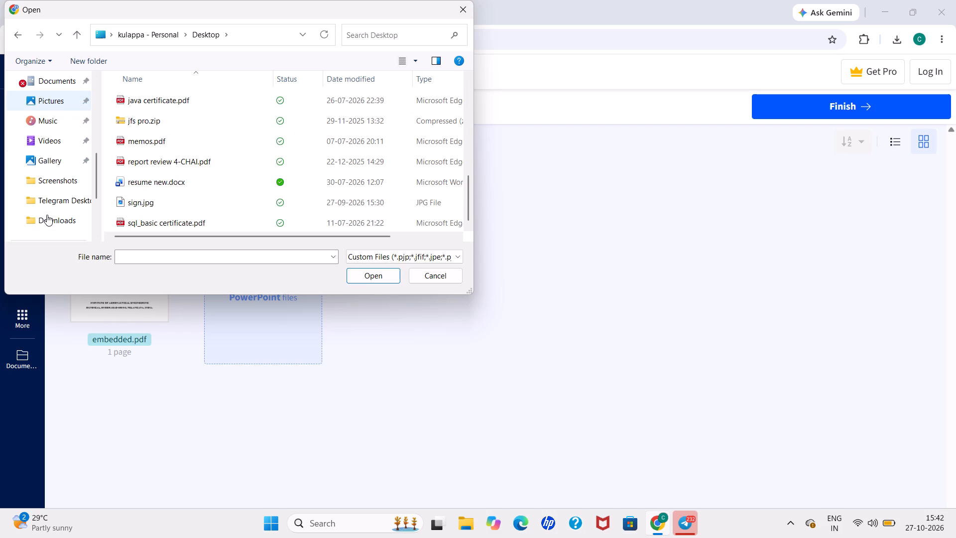
{"action": "left_click", "coordinate": [62, 201]}
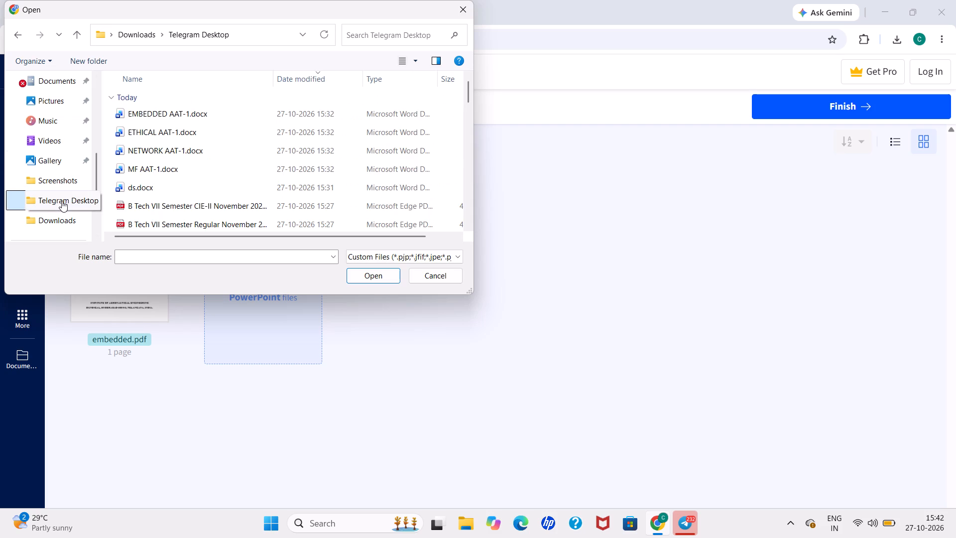
{"action": "left_click", "coordinate": [165, 117]}
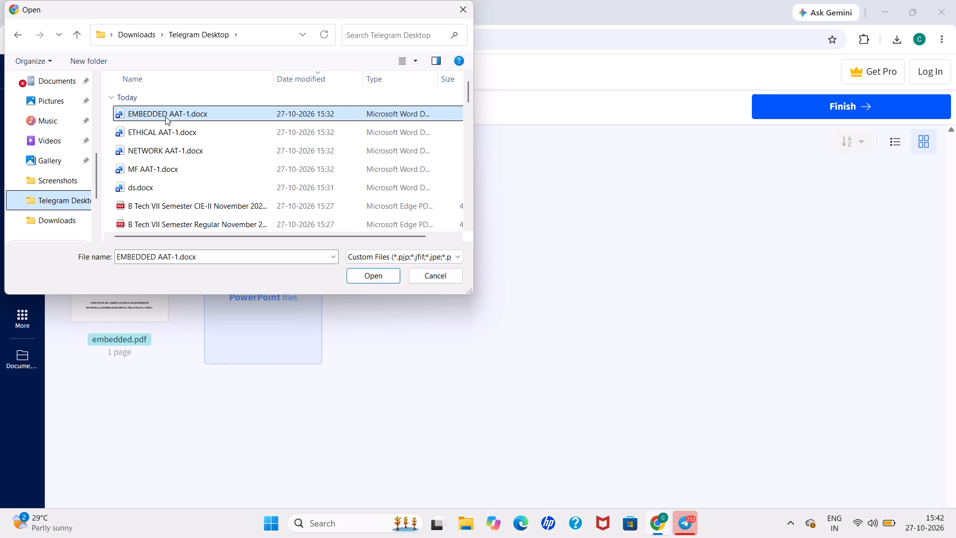
{"action": "left_click", "coordinate": [363, 275]}
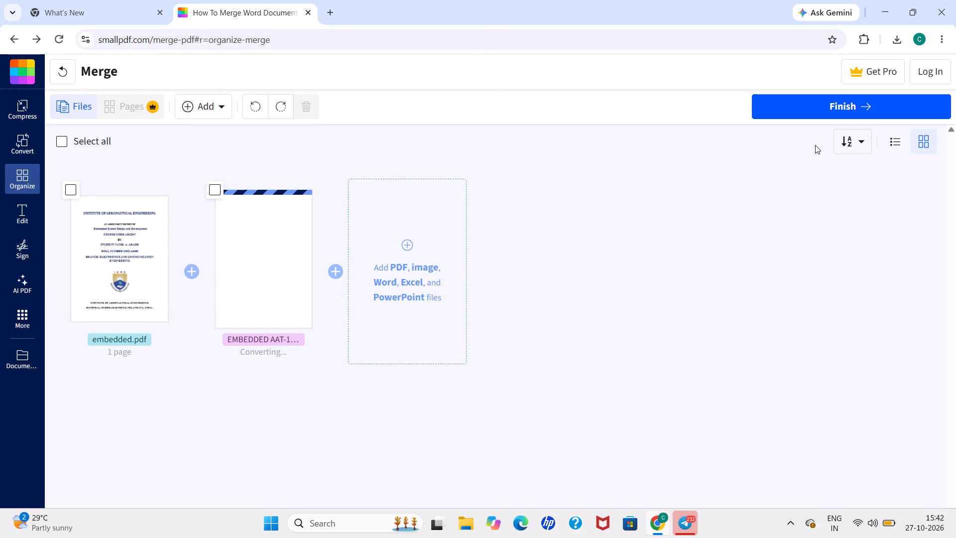
Merge embedded.pdf and EMBEDDED AAT-1.docx into a single PDF.
{"action": "left_click", "coordinate": [795, 102]}
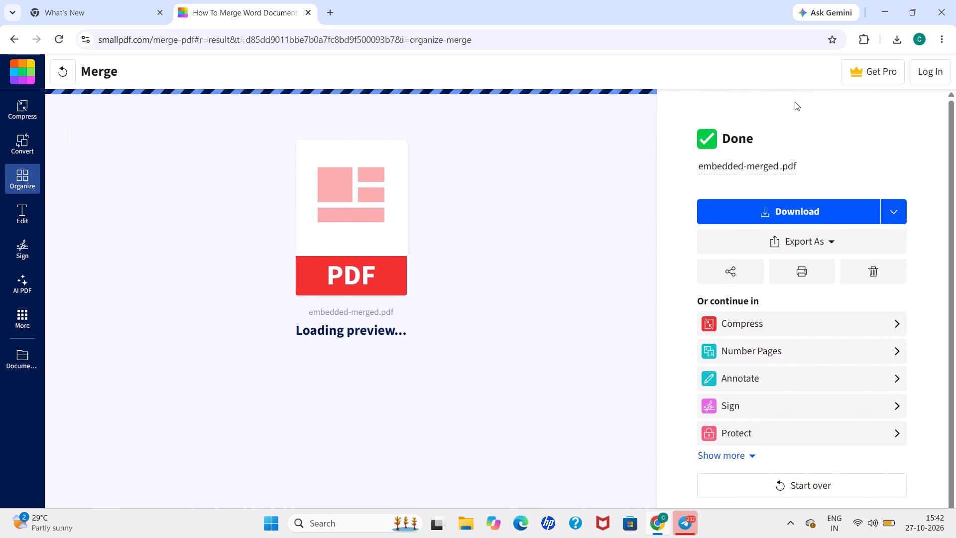
Download the merged file embedded-merged.pdf.
{"action": "left_click", "coordinate": [773, 204]}
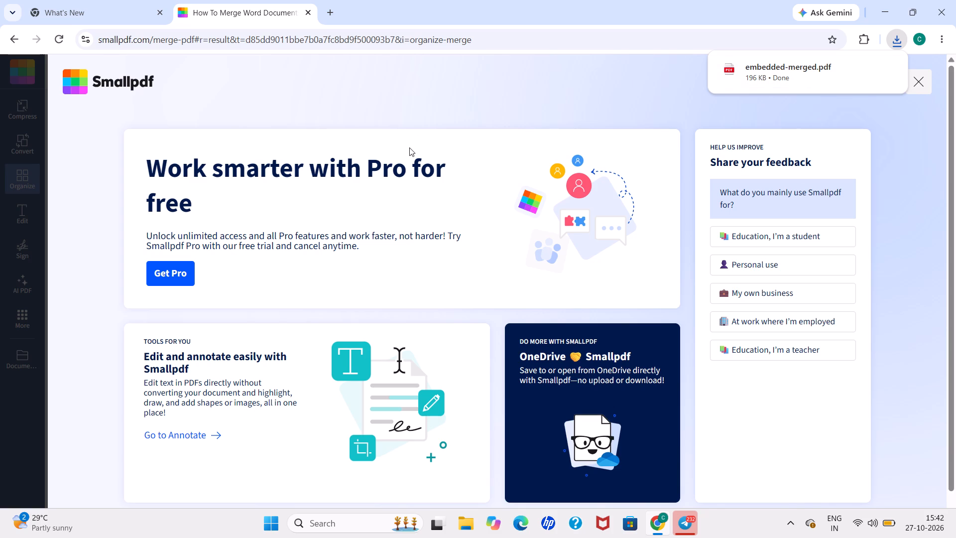
Switch to File Explorer and open the recent document embedded.docx in Word.
{"action": "left_click", "coordinate": [891, 4]}
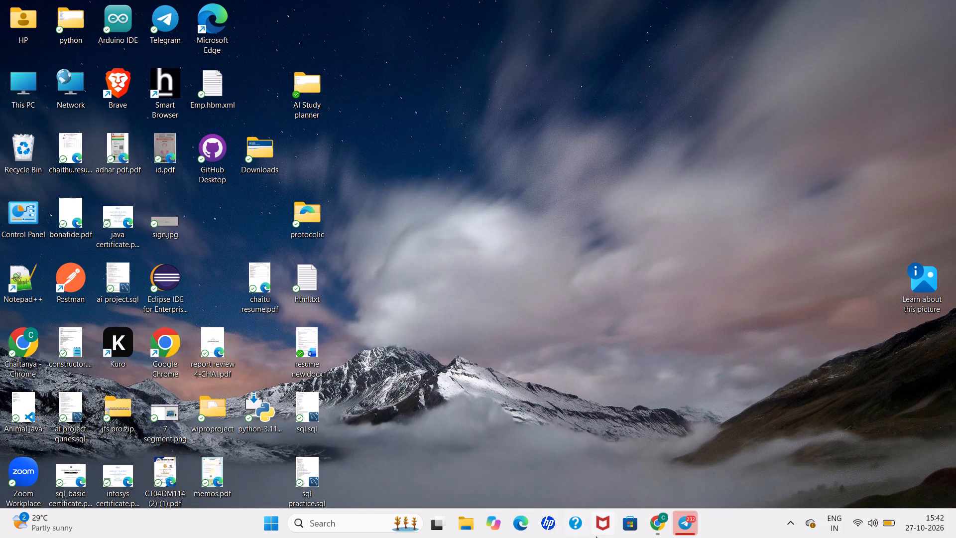
{"action": "left_click", "coordinate": [470, 524]}
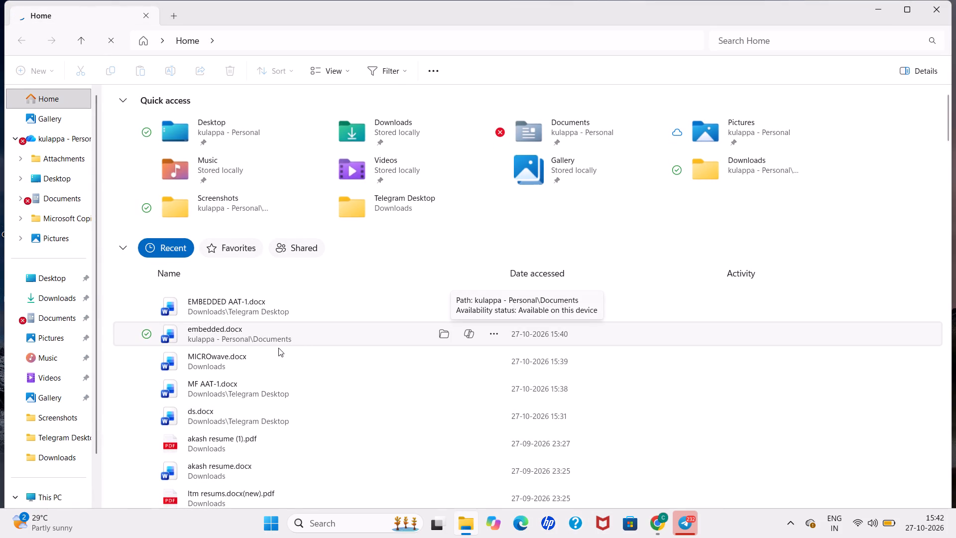
{"action": "right_click", "coordinate": [249, 368]}
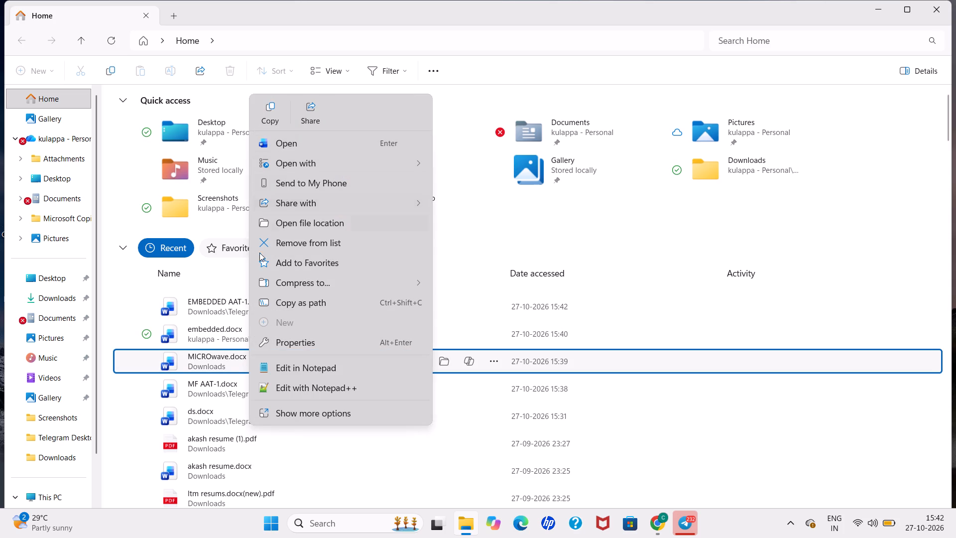
{"action": "triple_click", "coordinate": [209, 324]}
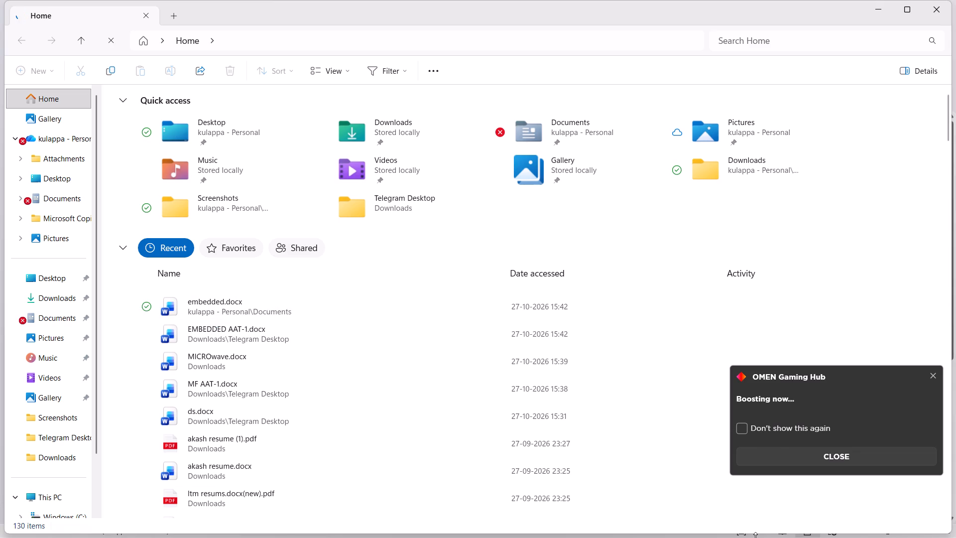
{"action": "left_click", "coordinate": [938, 370]}
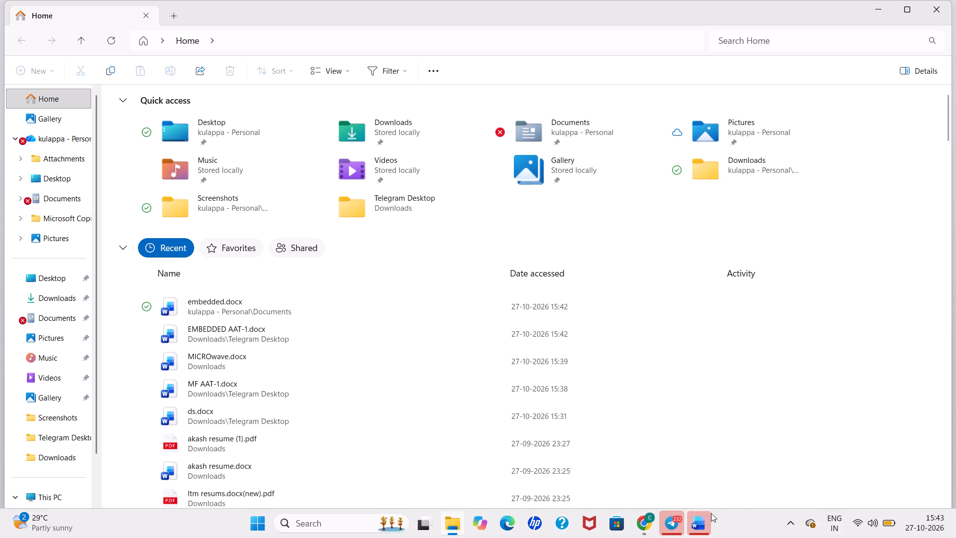
{"action": "left_click", "coordinate": [698, 521]}
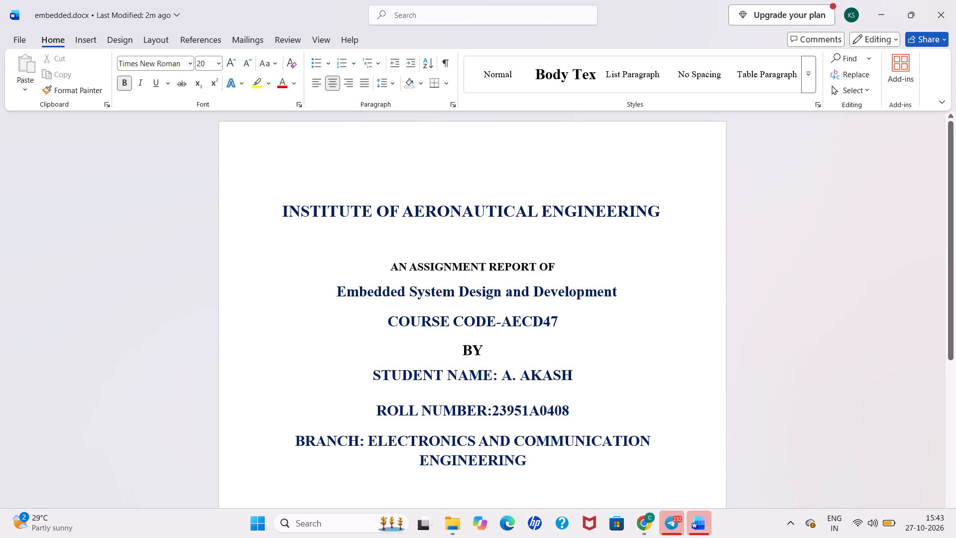
Change the course code on the cover page to AECD48.
{"action": "left_click", "coordinate": [569, 315]}
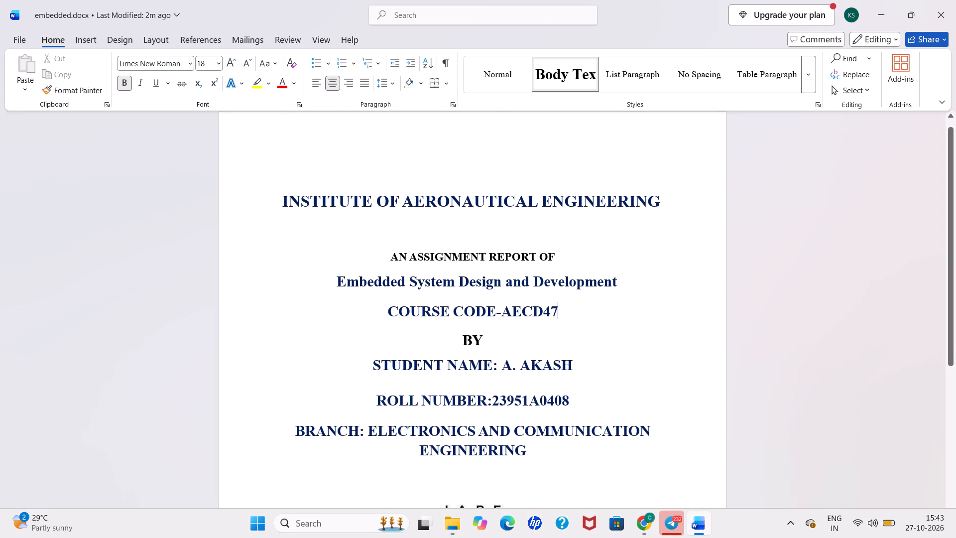
{"action": "key", "text": "BackSpace"}
{"action": "key", "text": "8"}
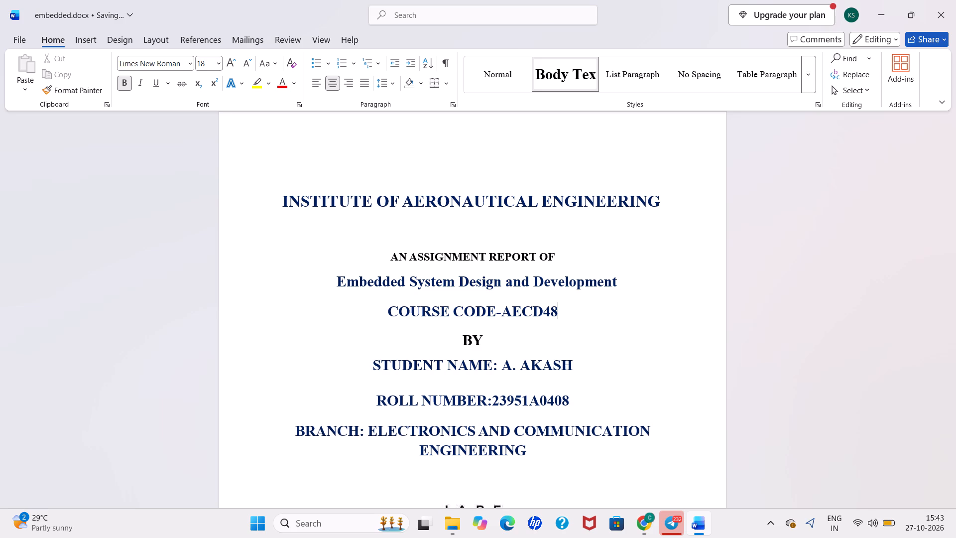
Replace the course title below "AN ASSIGNMENT REPORT OF" with "Network Security and Cryptography".
{"action": "left_click", "coordinate": [626, 279]}
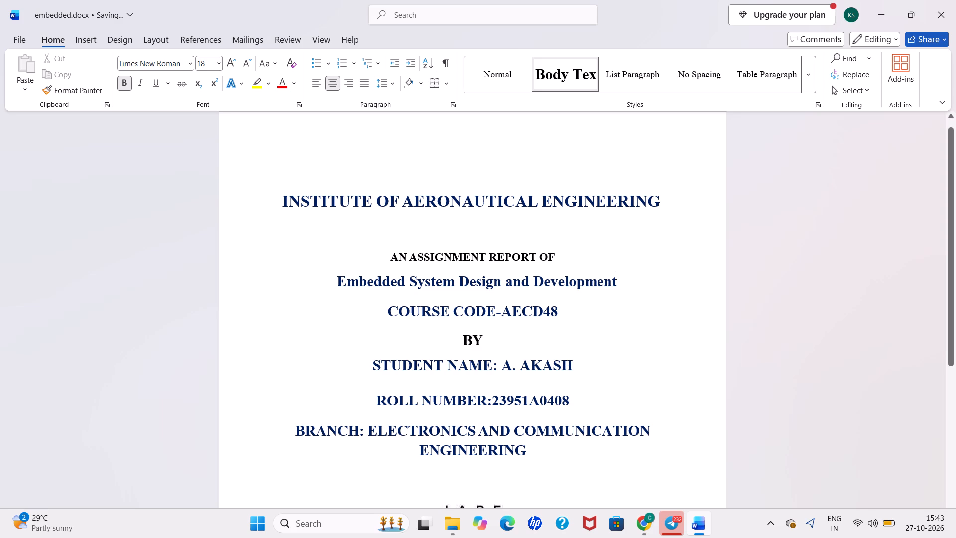
{"action": "key", "text": "BackSpace"}
{"action": "key", "text": "BackSpace"}
{"action": "key", "text": "BackSpace"}
{"action": "key", "text": "BackSpace"}
{"action": "key", "text": "BackSpace"}
{"action": "key", "text": "BackSpace"}
{"action": "key", "text": "BackSpace"}
{"action": "key", "text": "BackSpace"}
{"action": "key", "text": "BackSpace"}
{"action": "key", "text": "BackSpace"}
{"action": "key", "text": "BackSpace"}
{"action": "key", "text": "BackSpace"}
{"action": "key", "text": "BackSpace"}
{"action": "key", "text": "BackSpace"}
{"action": "key", "text": "BackSpace"}
{"action": "key", "text": "BackSpace"}
{"action": "key", "text": "BackSpace"}
{"action": "key", "text": "BackSpace"}
{"action": "key", "text": "BackSpace"}
{"action": "key", "text": "BackSpace"}
{"action": "key", "text": "BackSpace"}
{"action": "key", "text": "BackSpace"}
{"action": "key", "text": "BackSpace"}
{"action": "key", "text": "BackSpace"}
{"action": "key", "text": "BackSpace"}
{"action": "key", "text": "BackSpace"}
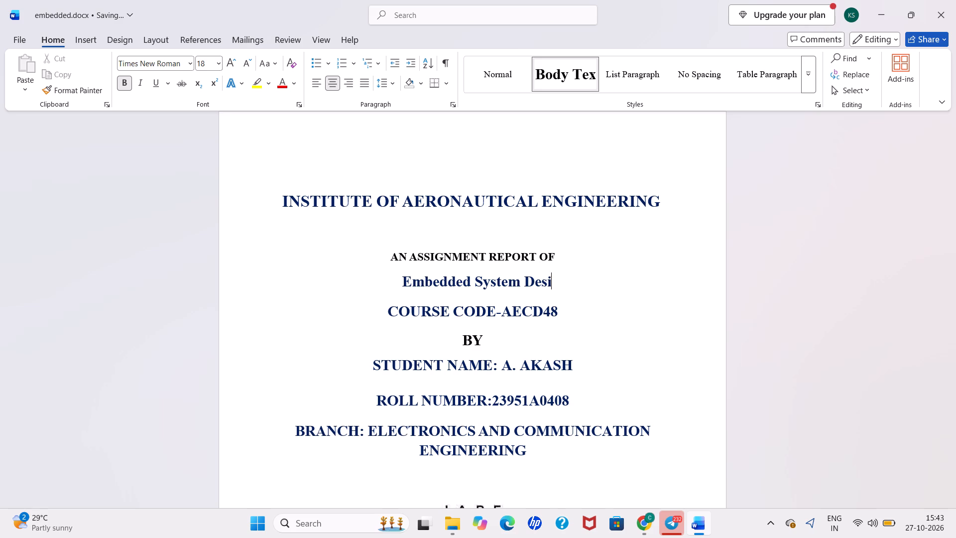
{"action": "key", "text": "BackSpace"}
{"action": "key", "text": "BackSpace"}
{"action": "key", "text": "BackSpace"}
{"action": "key", "text": "BackSpace"}
{"action": "key", "text": "BackSpace"}
{"action": "key", "text": "BackSpace"}
{"action": "key", "text": "BackSpace"}
{"action": "key", "text": "BackSpace"}
{"action": "key", "text": "BackSpace"}
{"action": "key", "text": "BackSpace"}
{"action": "key", "text": "BackSpace"}
{"action": "key", "text": "BackSpace"}
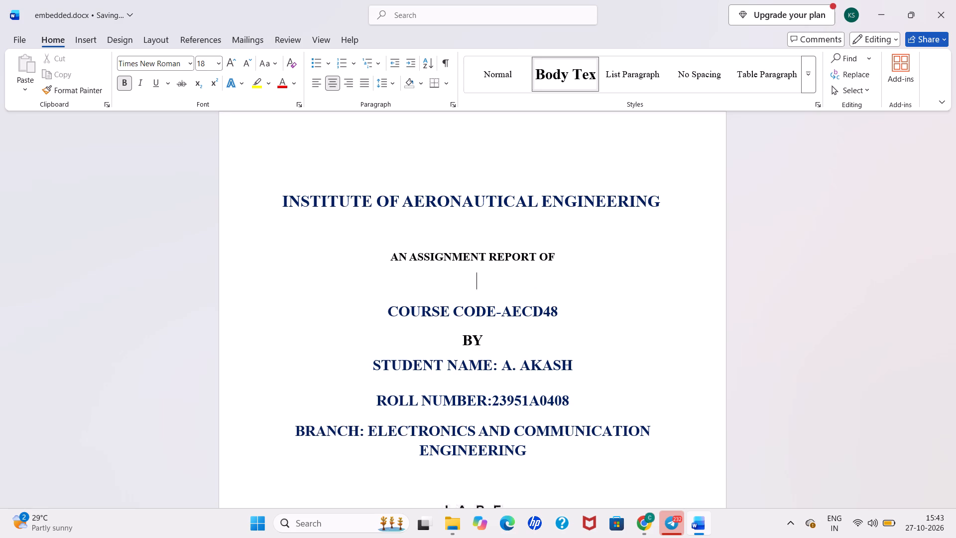
{"action": "key", "text": "n"}
{"action": "type", "text": "etwork"}
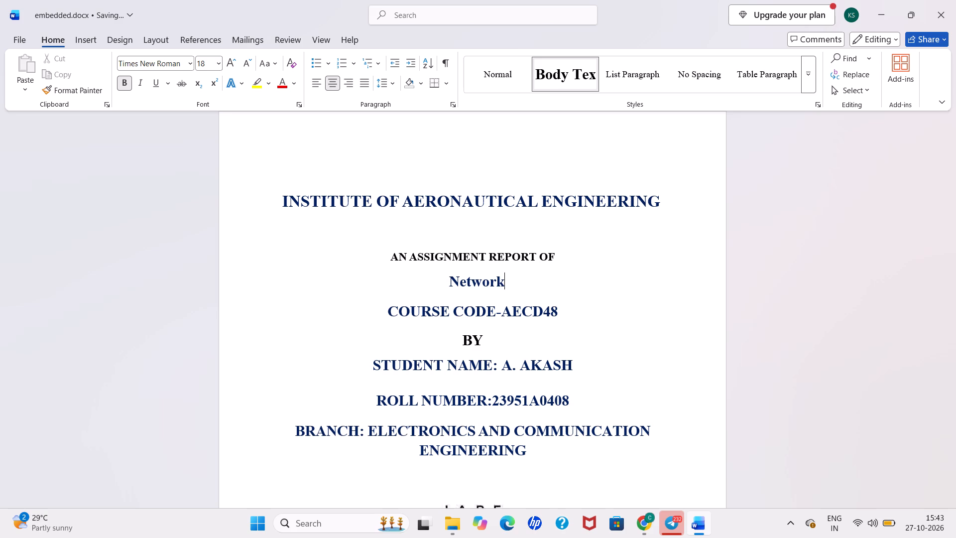
{"action": "key", "text": "space"}
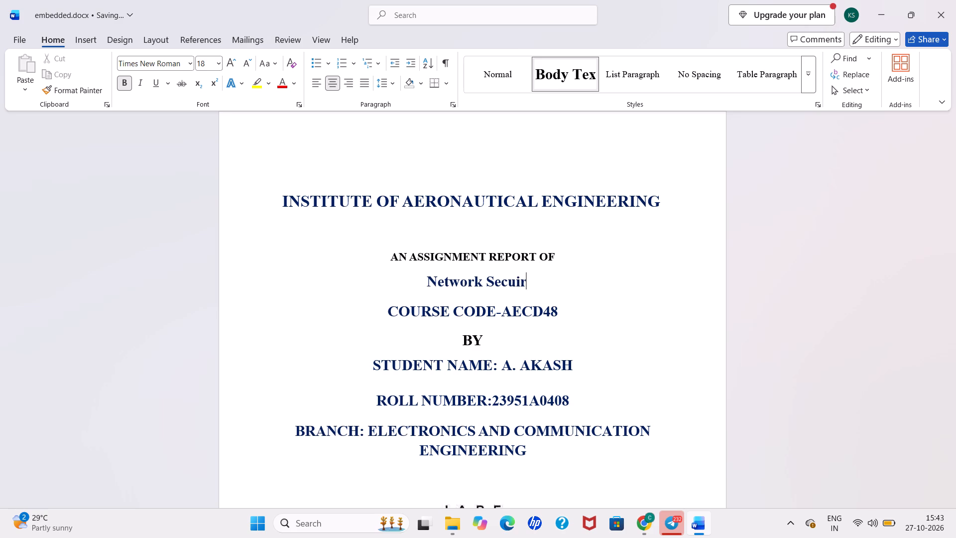
{"action": "key", "text": "BackSpace"}
{"action": "key", "text": "BackSpace"}
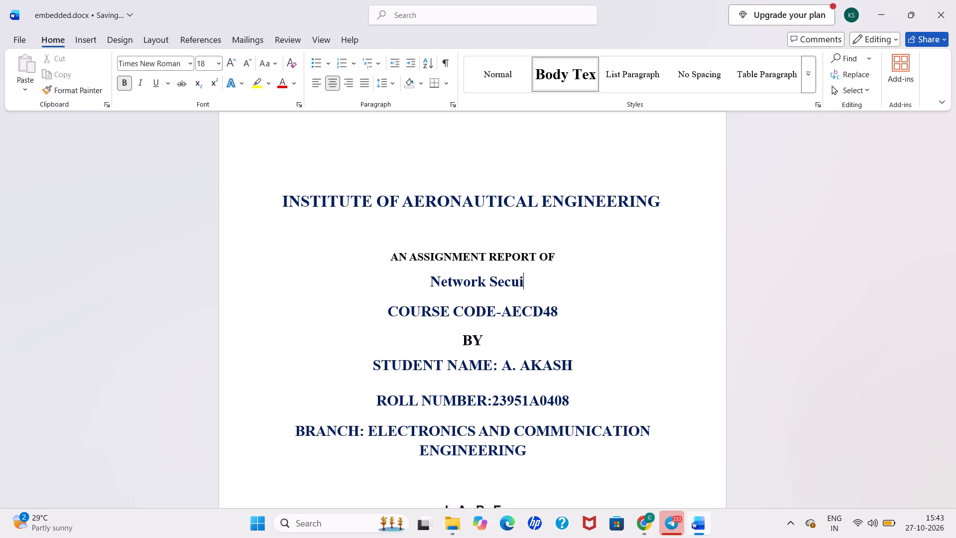
{"action": "key", "text": "BackSpace"}
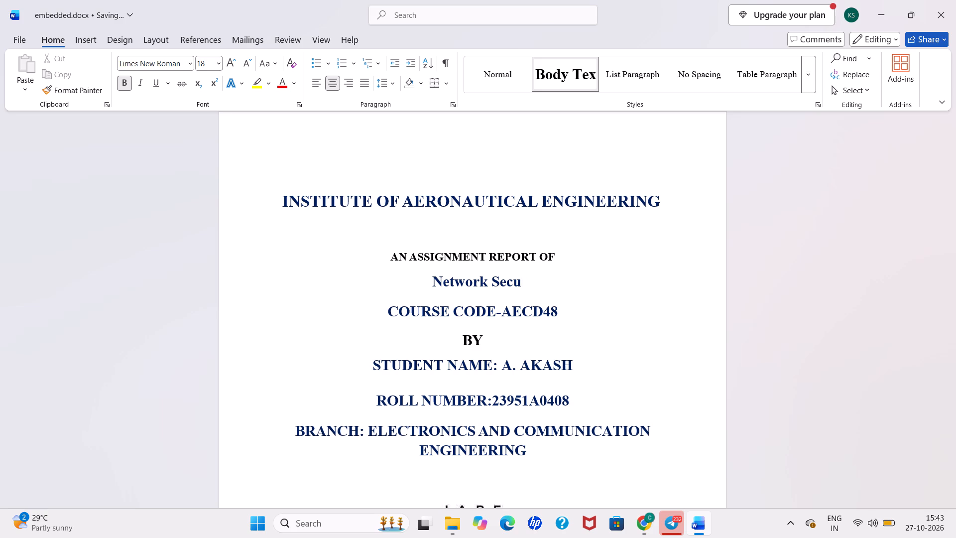
{"action": "type", "text": "rity"}
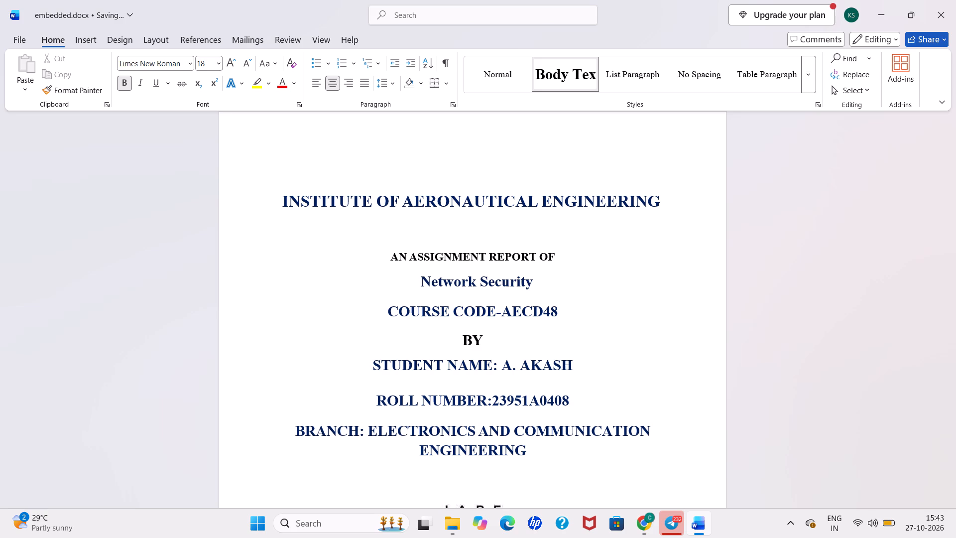
{"action": "key", "text": "space"}
{"action": "type", "text": "and"}
{"action": "key", "text": "space"}
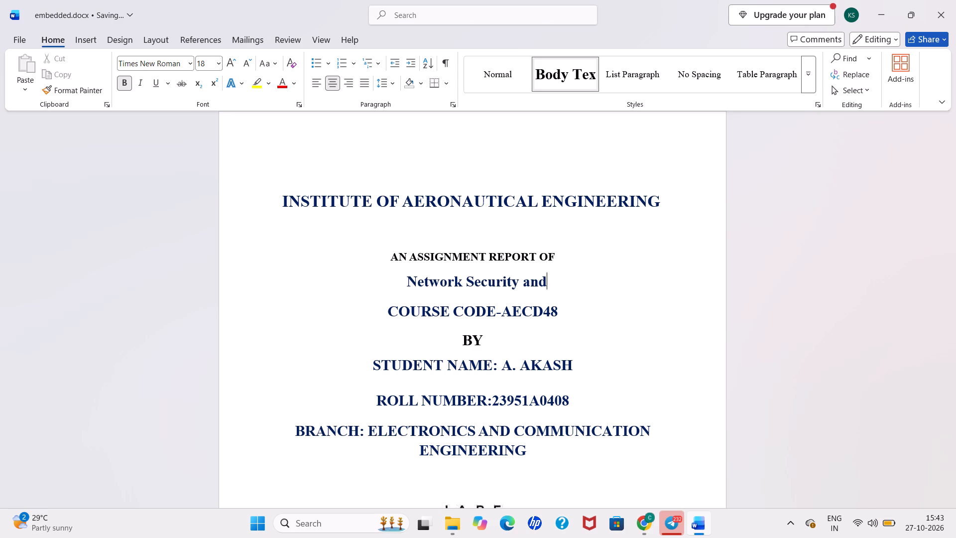
{"action": "key", "text": "c"}
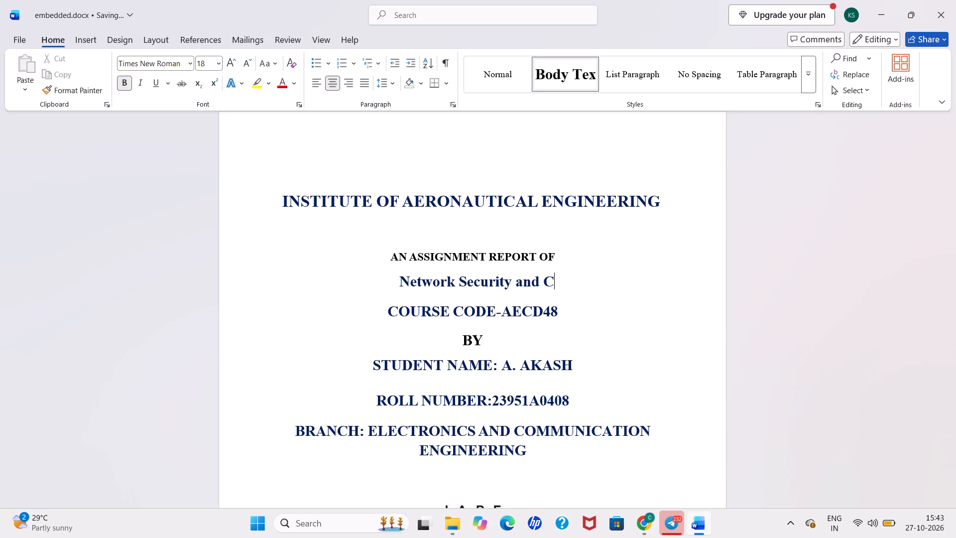
{"action": "type", "text": "ry"}
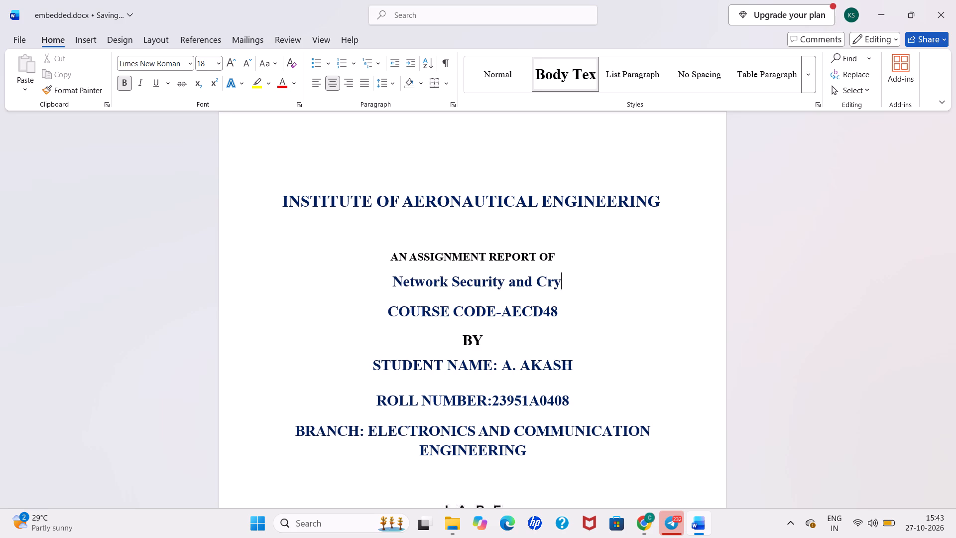
{"action": "type", "text": "pto"}
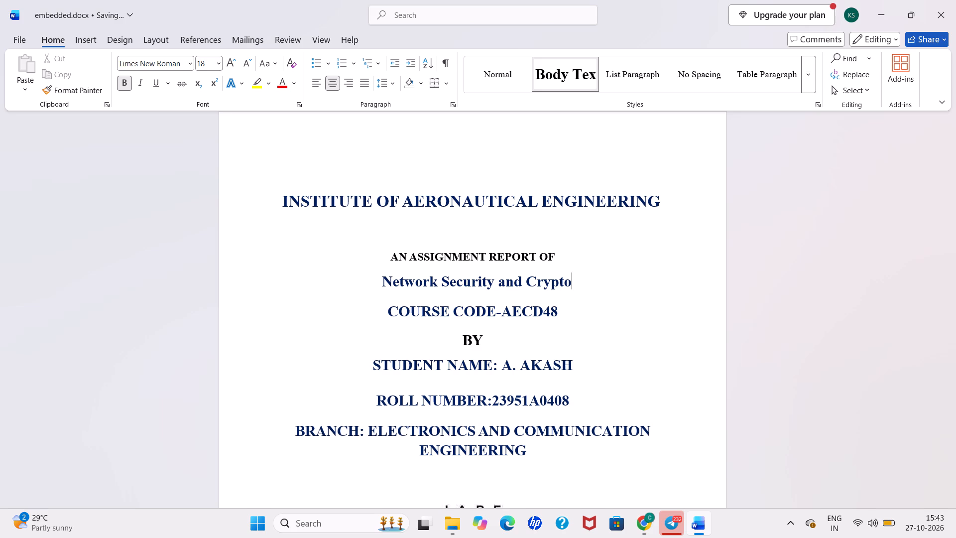
{"action": "type", "text": "grap"}
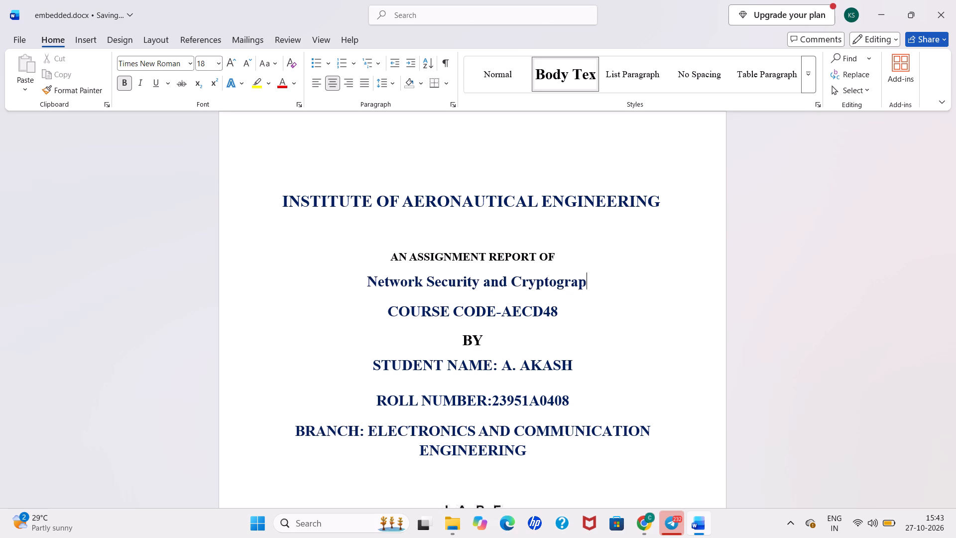
{"action": "type", "text": "hy"}
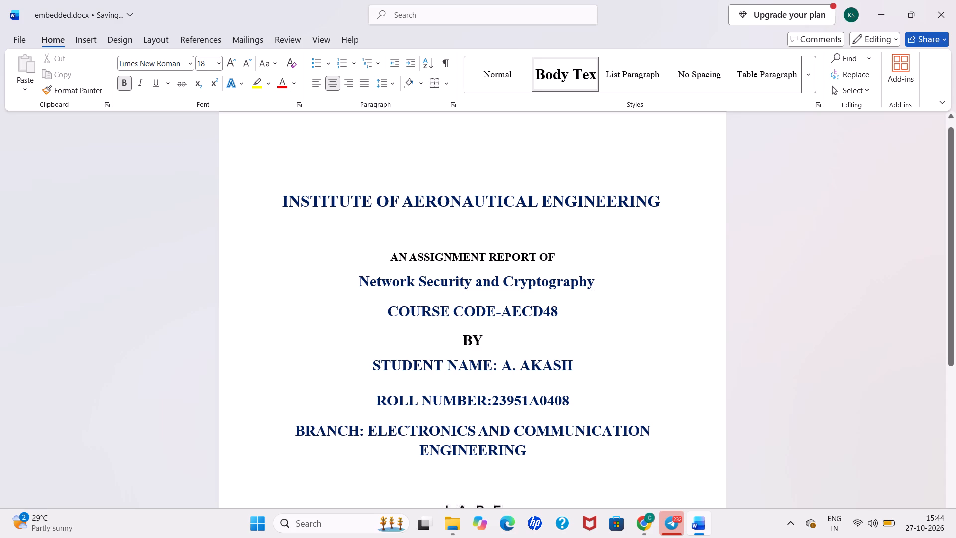
Check the rest of the cover page and save the document.
{"action": "scroll", "coordinate": [593, 287], "scroll_direction": "down", "scroll_amount": 1}
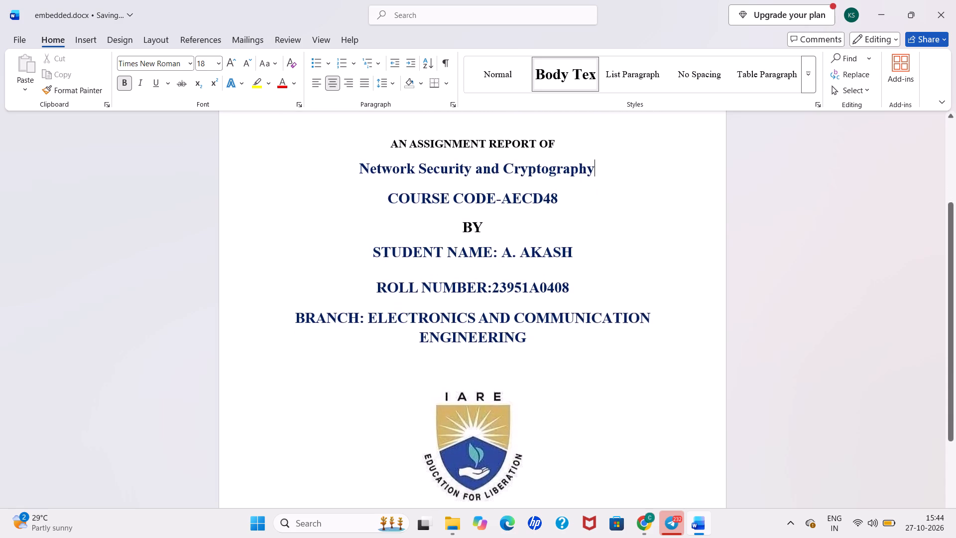
{"action": "scroll", "coordinate": [593, 287], "scroll_direction": "down", "scroll_amount": 1}
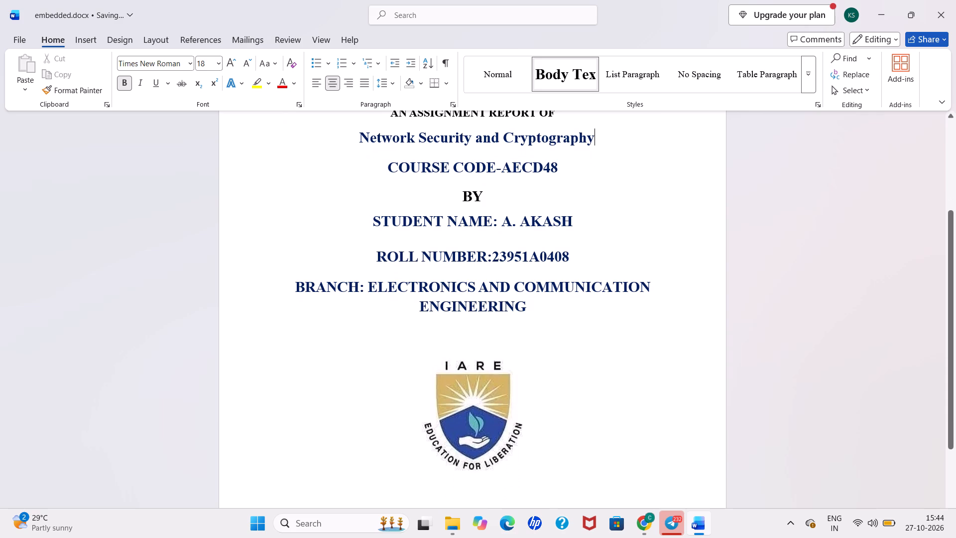
{"action": "scroll", "coordinate": [593, 287], "scroll_direction": "down", "scroll_amount": 1}
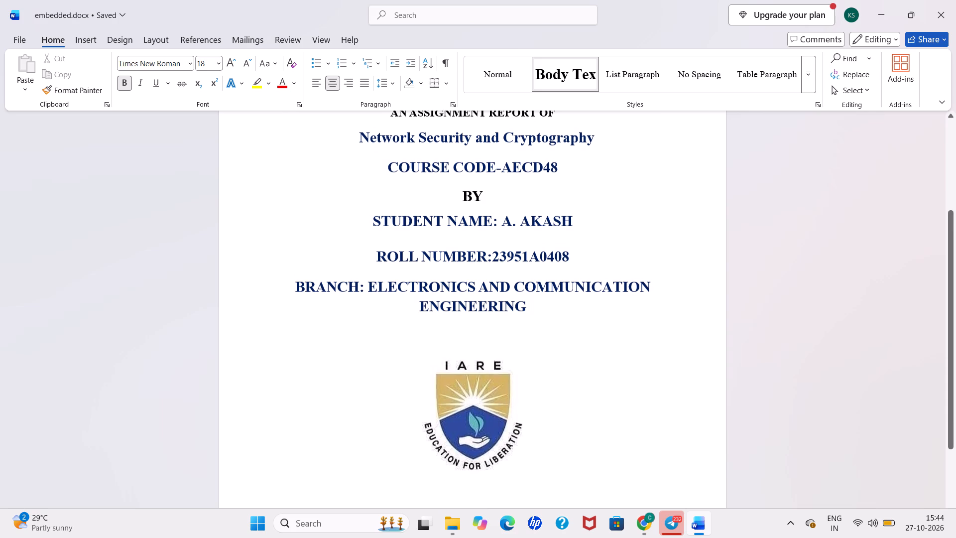
{"action": "scroll", "coordinate": [593, 287], "scroll_direction": "down", "scroll_amount": 1}
{"action": "scroll", "coordinate": [593, 287], "scroll_direction": "up", "scroll_amount": 1}
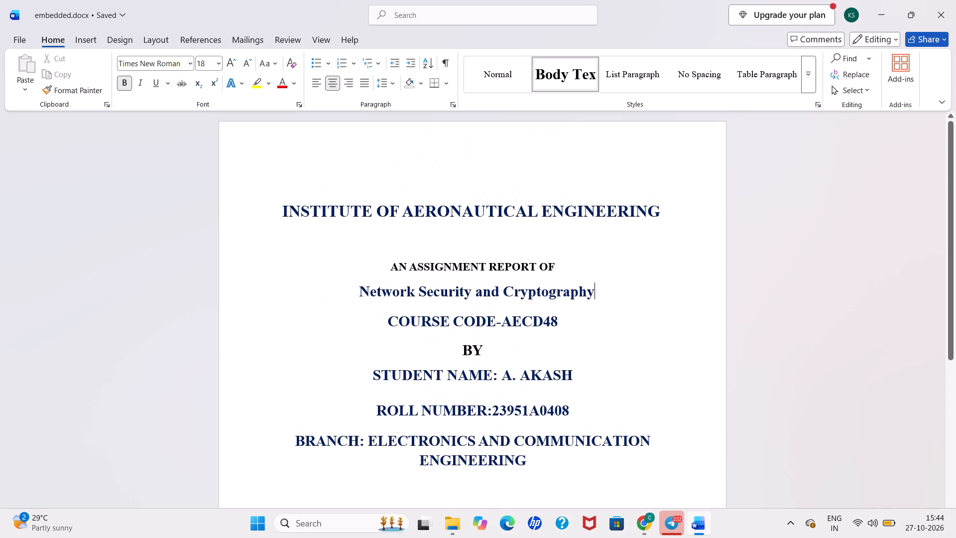
{"action": "key", "text": "ctrl+s"}
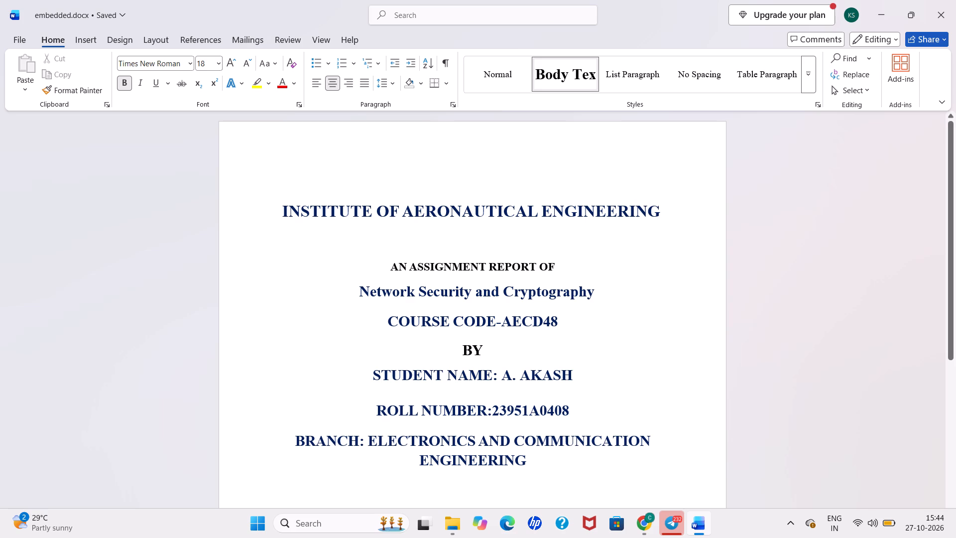
Save a copy of the cover page document as network.docx in this PC's Documents folder.
{"action": "left_click", "coordinate": [20, 42]}
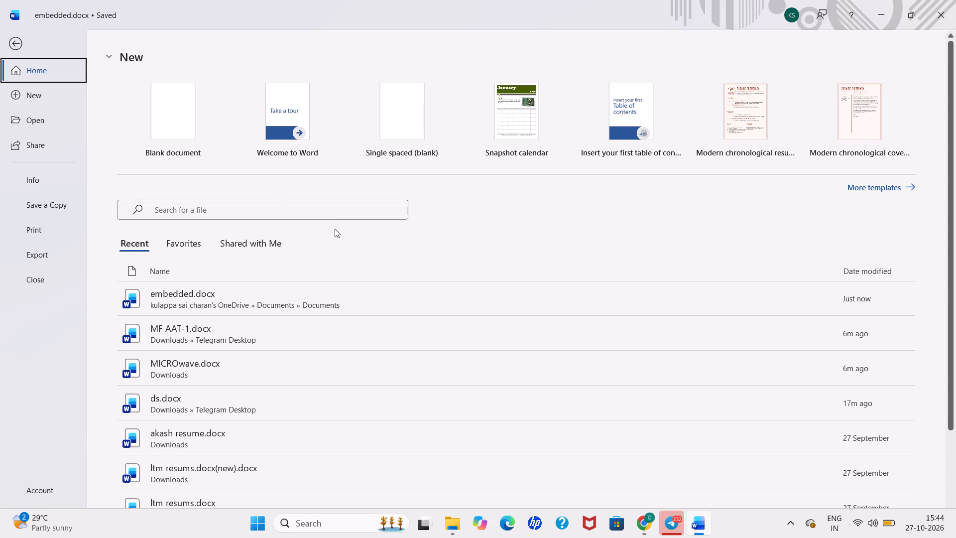
{"action": "left_click", "coordinate": [16, 43]}
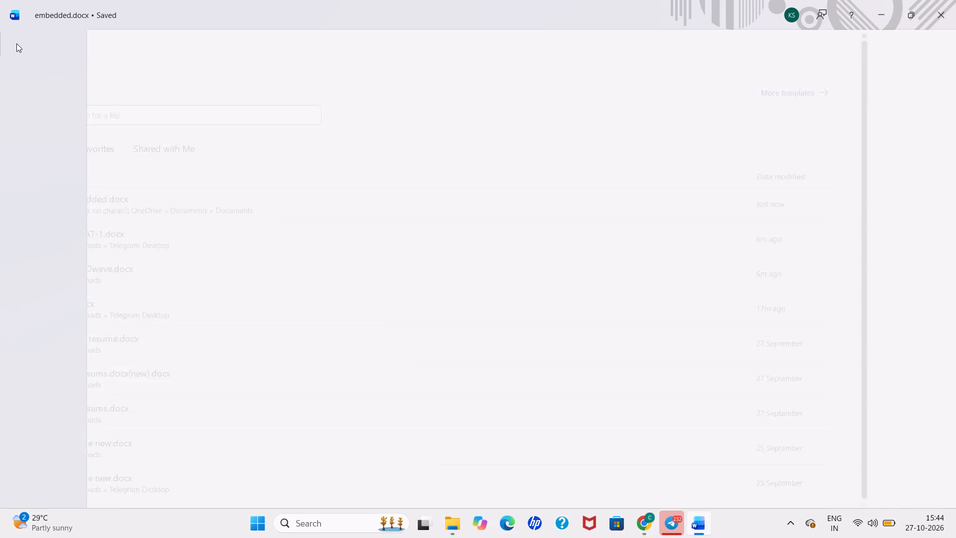
{"action": "left_click", "coordinate": [22, 36]}
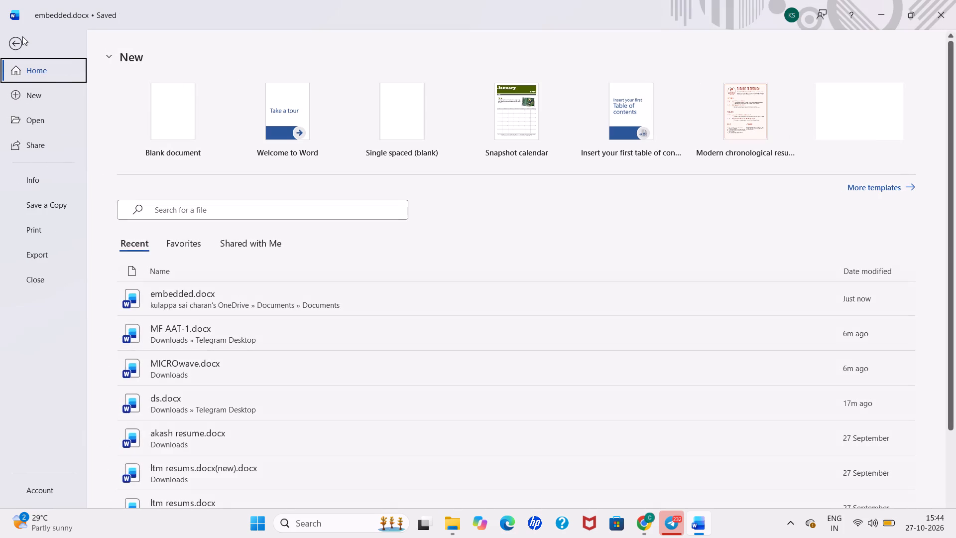
{"action": "left_click", "coordinate": [45, 209]}
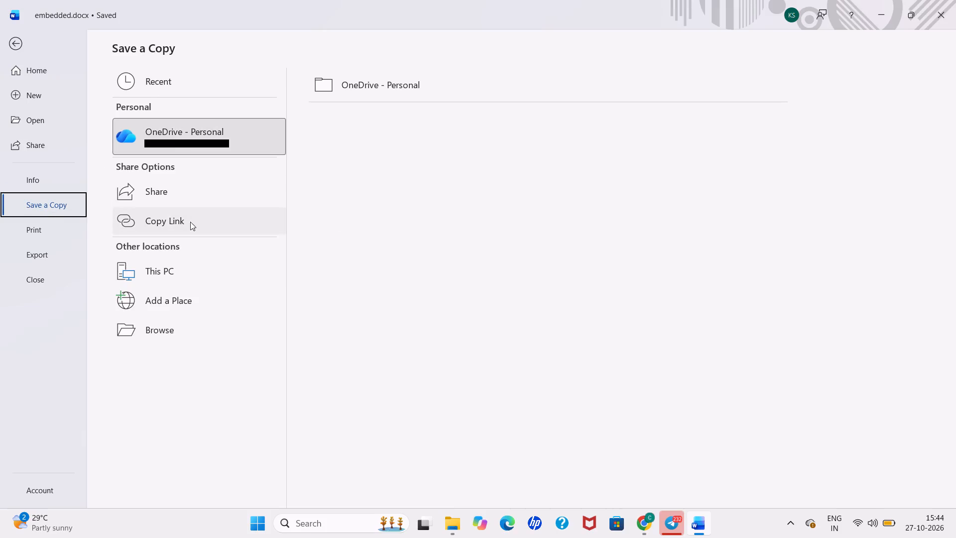
{"action": "left_click", "coordinate": [162, 264]}
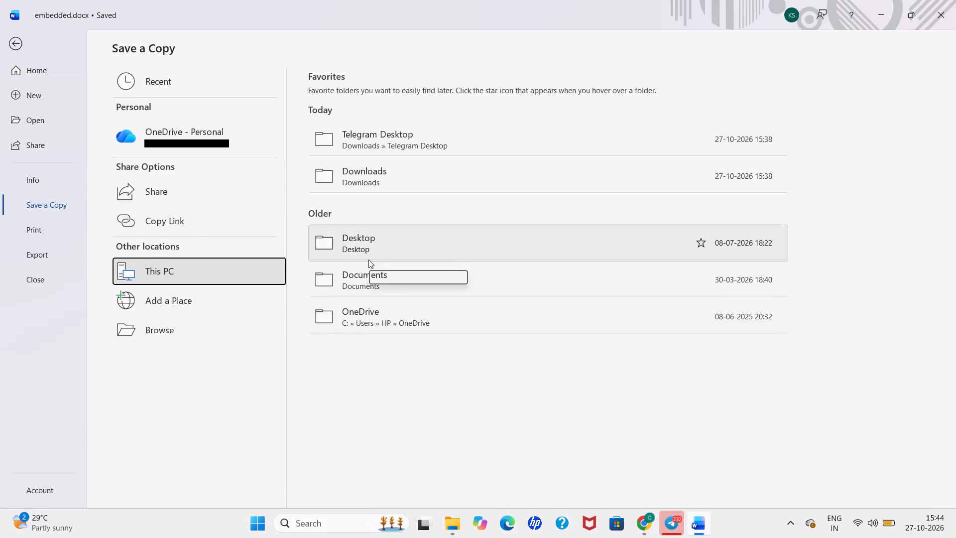
{"action": "left_click", "coordinate": [360, 278]}
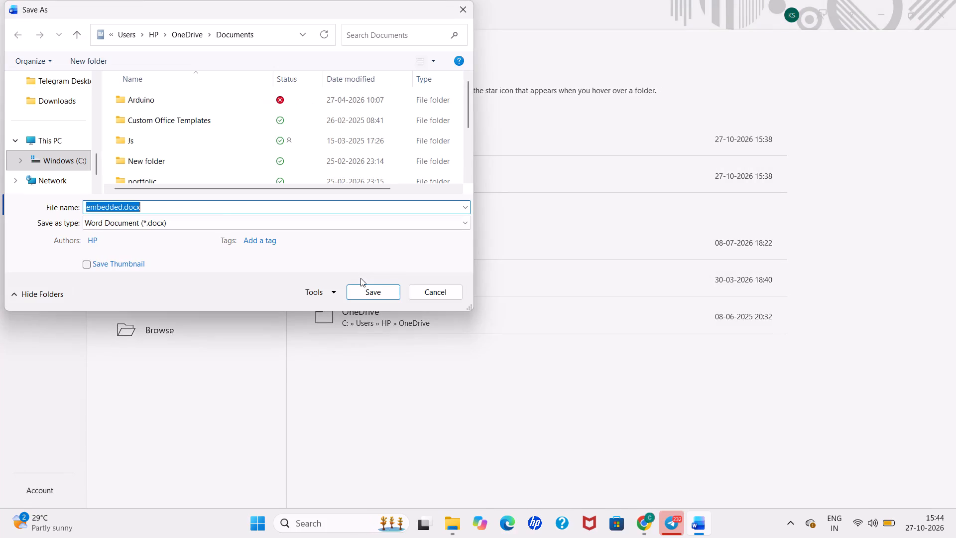
{"action": "left_click", "coordinate": [121, 207]}
{"action": "key", "text": "BackSpace"}
{"action": "key", "text": "BackSpace"}
{"action": "key", "text": "BackSpace"}
{"action": "key", "text": "BackSpace"}
{"action": "key", "text": "BackSpace"}
{"action": "key", "text": "BackSpace"}
{"action": "key", "text": "BackSpace"}
{"action": "key", "text": "BackSpace"}
{"action": "key", "text": "BackSpace"}
{"action": "key", "text": "BackSpace"}
{"action": "key", "text": "BackSpace"}
{"action": "key", "text": "BackSpace"}
{"action": "key", "text": "BackSpace"}
{"action": "key", "text": "BackSpace"}
{"action": "key", "text": "BackSpace"}
{"action": "key", "text": "BackSpace"}
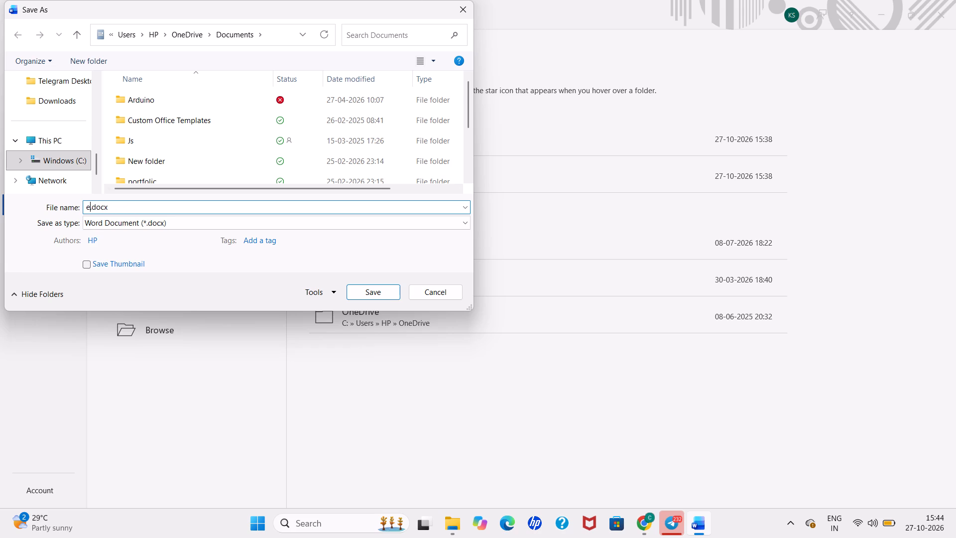
{"action": "type", "text": "network"}
{"action": "left_click", "coordinate": [364, 290]}
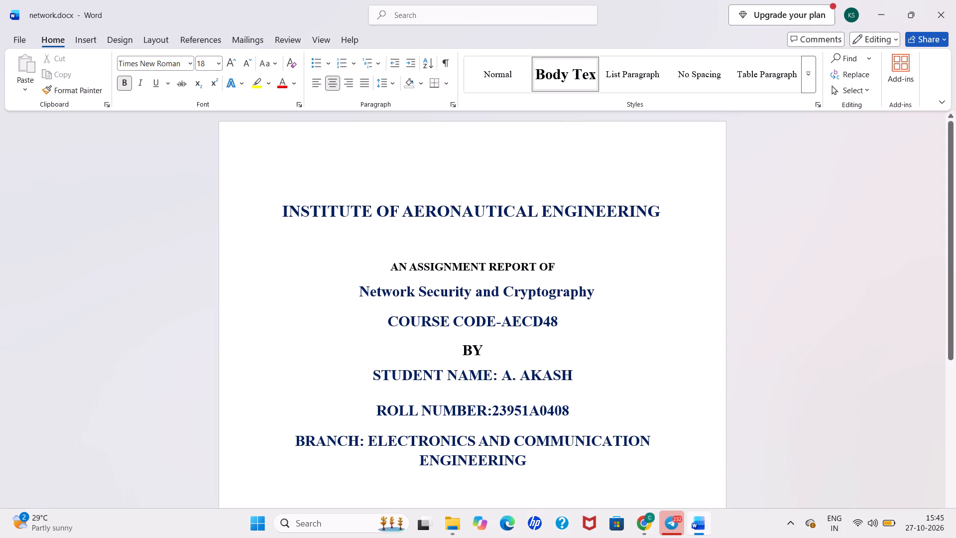
Close the network.docx document and the File Explorer window.
{"action": "left_click", "coordinate": [941, 12]}
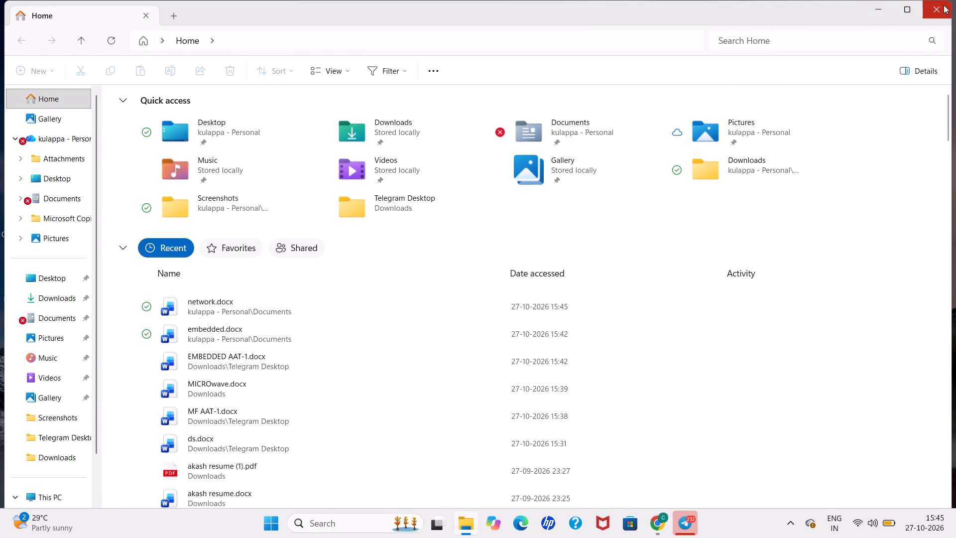
{"action": "left_click", "coordinate": [944, 5]}
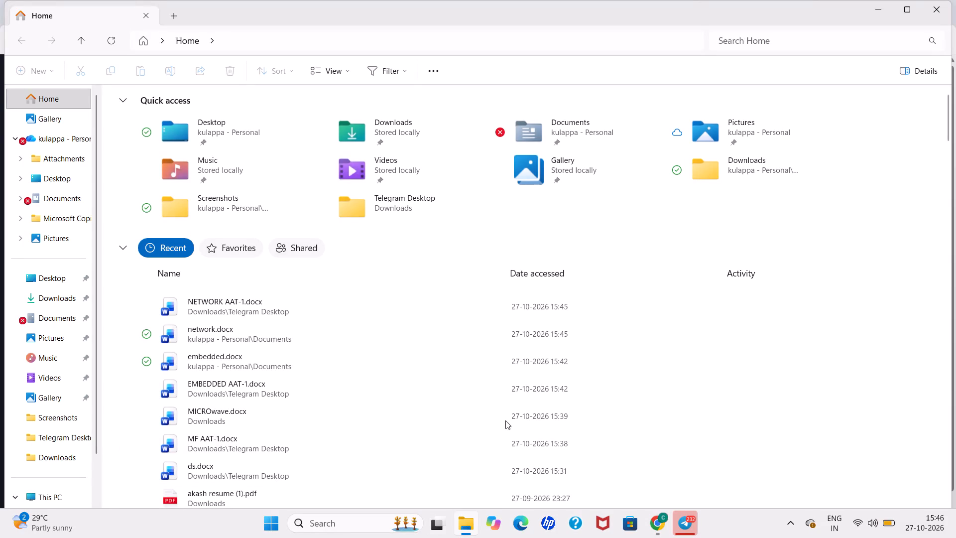
{"action": "triple_click", "coordinate": [320, 339]}
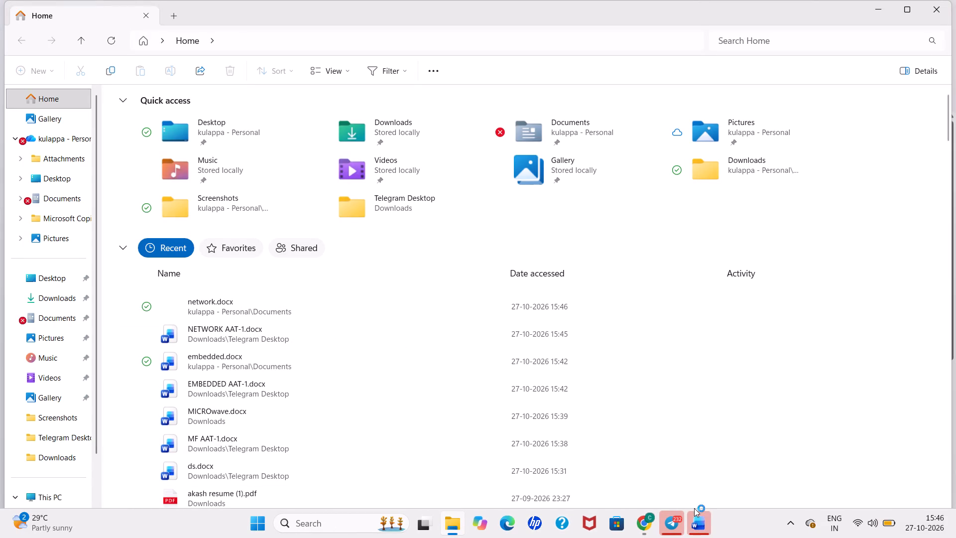
{"action": "left_click", "coordinate": [696, 517]}
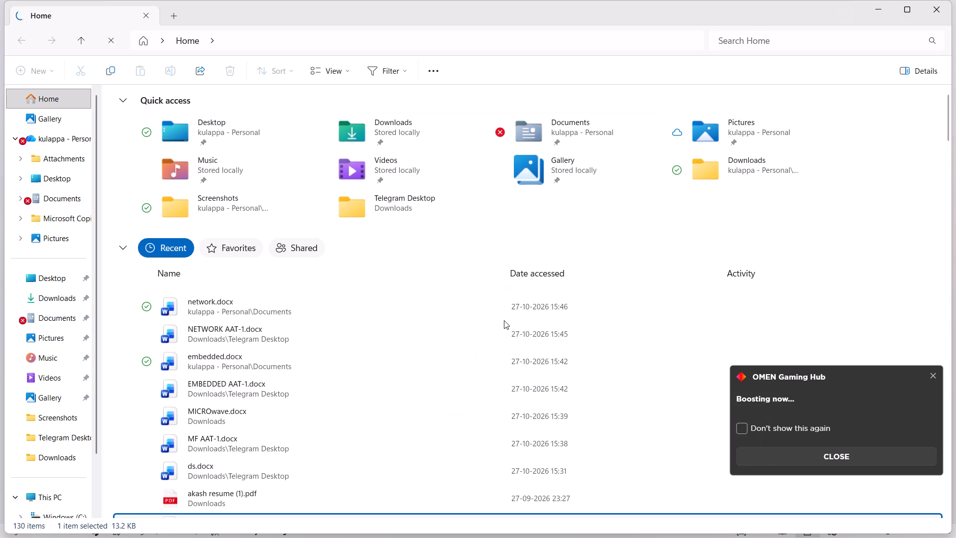
{"action": "left_click", "coordinate": [932, 375]}
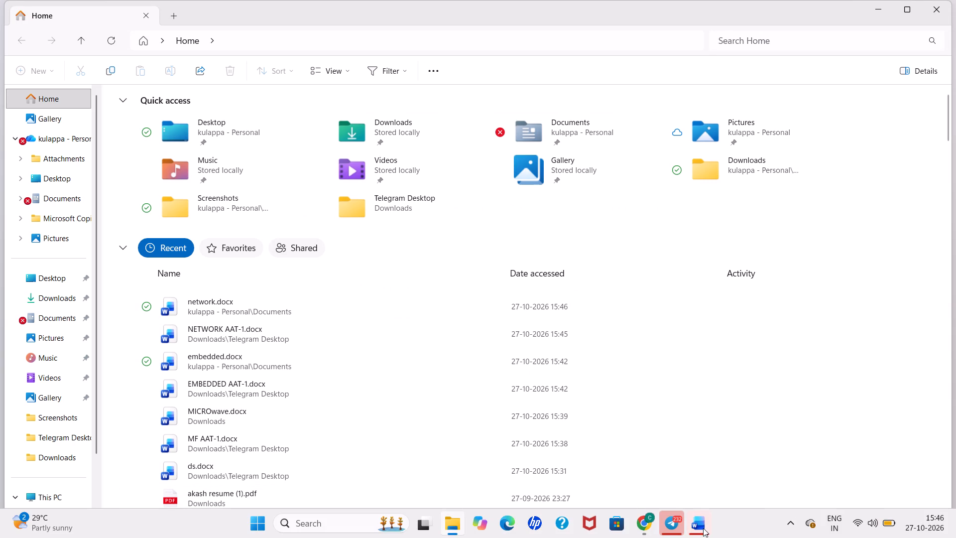
{"action": "left_click", "coordinate": [699, 521]}
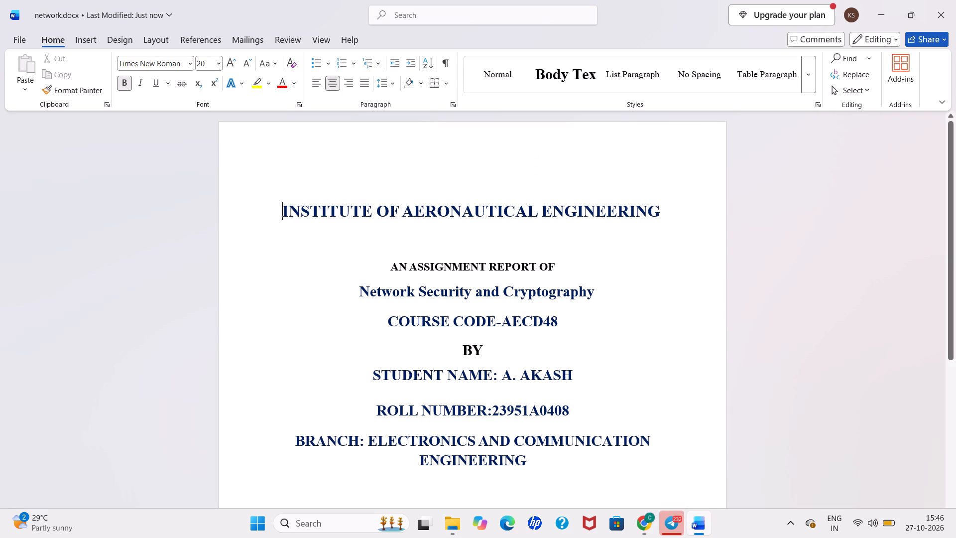
Change the course code on the cover page to ACSD53.
{"action": "key", "text": "BackSpace"}
{"action": "left_click_drag", "start_coordinate": [565, 320], "coordinate": [563, 320]}
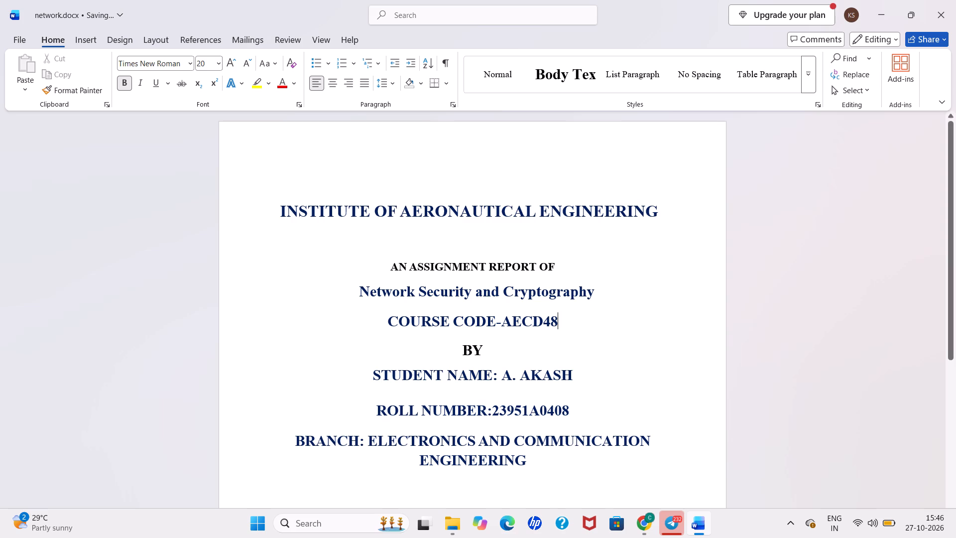
{"action": "left_click_drag", "start_coordinate": [563, 320], "coordinate": [560, 322]}
{"action": "left_click", "coordinate": [560, 322]}
{"action": "key", "text": "BackSpace"}
{"action": "key", "text": "BackSpace"}
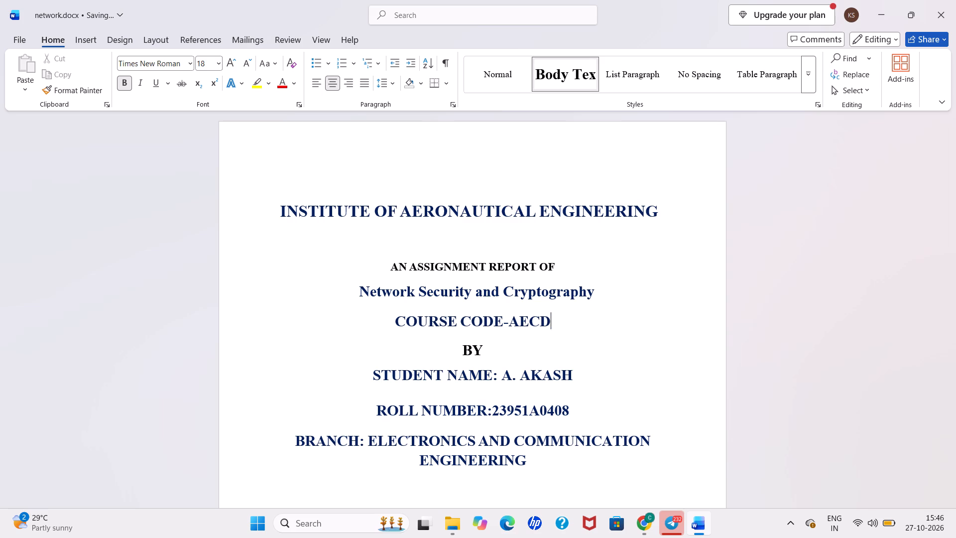
{"action": "key", "text": "BackSpace"}
{"action": "key", "text": "BackSpace"}
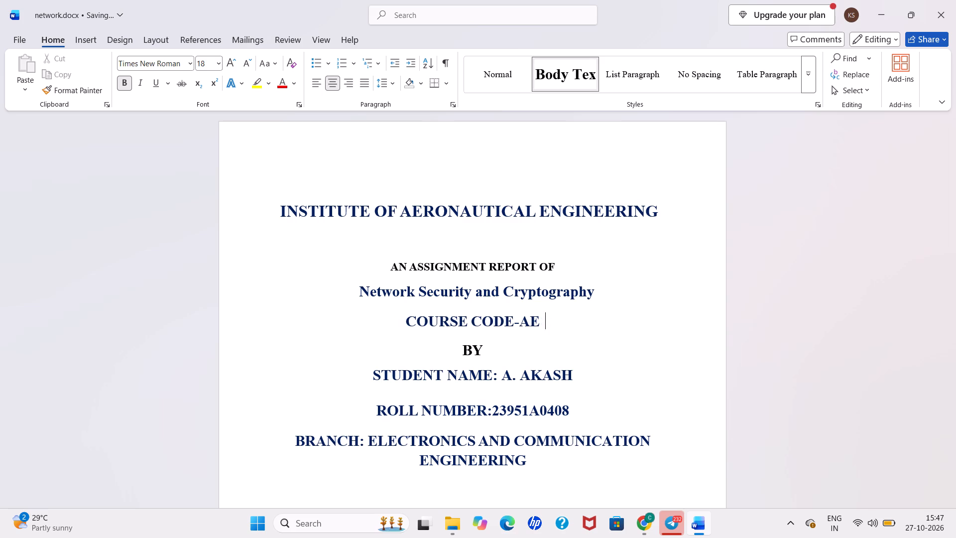
{"action": "key", "text": "BackSpace"}
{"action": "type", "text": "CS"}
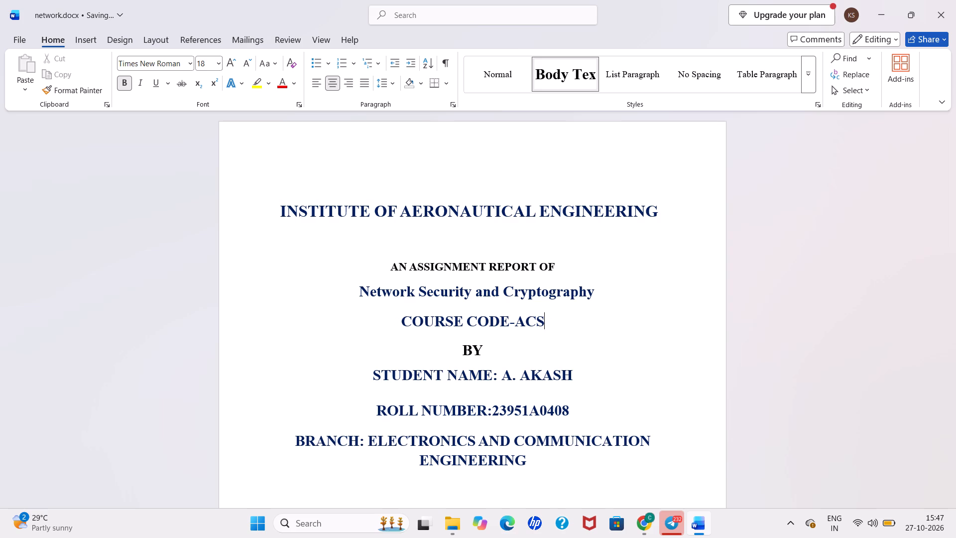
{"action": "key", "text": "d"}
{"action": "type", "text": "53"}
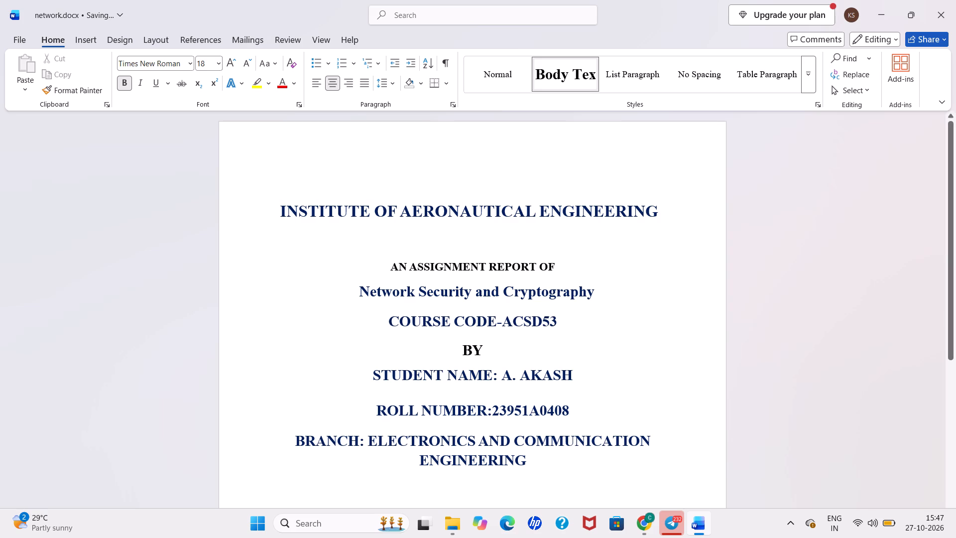
Replace the course title below "AN ASSIGNMENT REPORT OF" with "Ethical Hacking and Cyber Defense" and save the document.
{"action": "left_click", "coordinate": [606, 292]}
{"action": "key", "text": "BackSpace"}
{"action": "key", "text": "BackSpace"}
{"action": "key", "text": "BackSpace"}
{"action": "key", "text": "BackSpace"}
{"action": "key", "text": "BackSpace"}
{"action": "key", "text": "BackSpace"}
{"action": "key", "text": "BackSpace"}
{"action": "key", "text": "BackSpace"}
{"action": "key", "text": "BackSpace"}
{"action": "key", "text": "BackSpace"}
{"action": "key", "text": "BackSpace"}
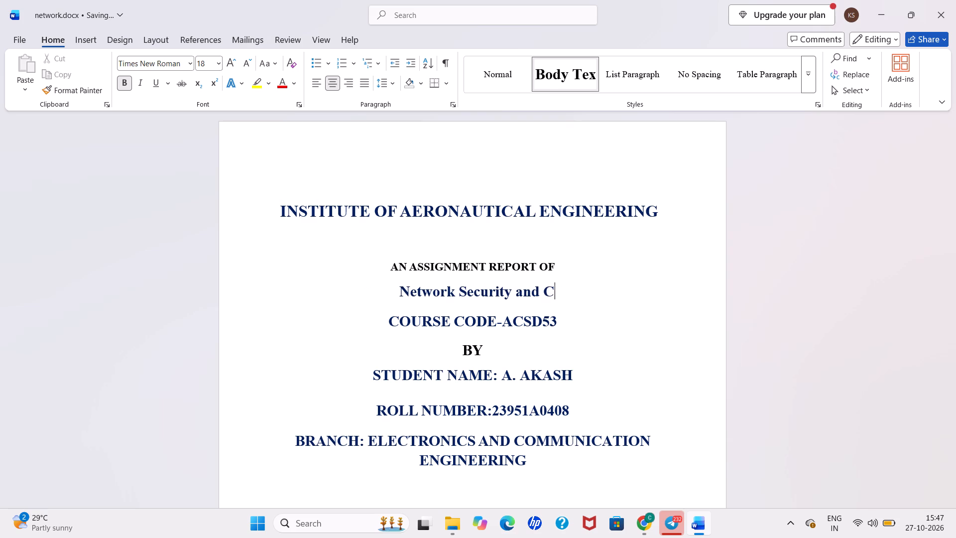
{"action": "key", "text": "BackSpace"}
{"action": "key", "text": "BackSpace"}
{"action": "key", "text": "BackSpace"}
{"action": "key", "text": "BackSpace"}
{"action": "key", "text": "BackSpace"}
{"action": "key", "text": "BackSpace"}
{"action": "key", "text": "BackSpace"}
{"action": "key", "text": "BackSpace"}
{"action": "key", "text": "BackSpace"}
{"action": "key", "text": "BackSpace"}
{"action": "key", "text": "BackSpace"}
{"action": "key", "text": "BackSpace"}
{"action": "key", "text": "BackSpace"}
{"action": "key", "text": "BackSpace"}
{"action": "key", "text": "BackSpace"}
{"action": "key", "text": "BackSpace"}
{"action": "key", "text": "BackSpace"}
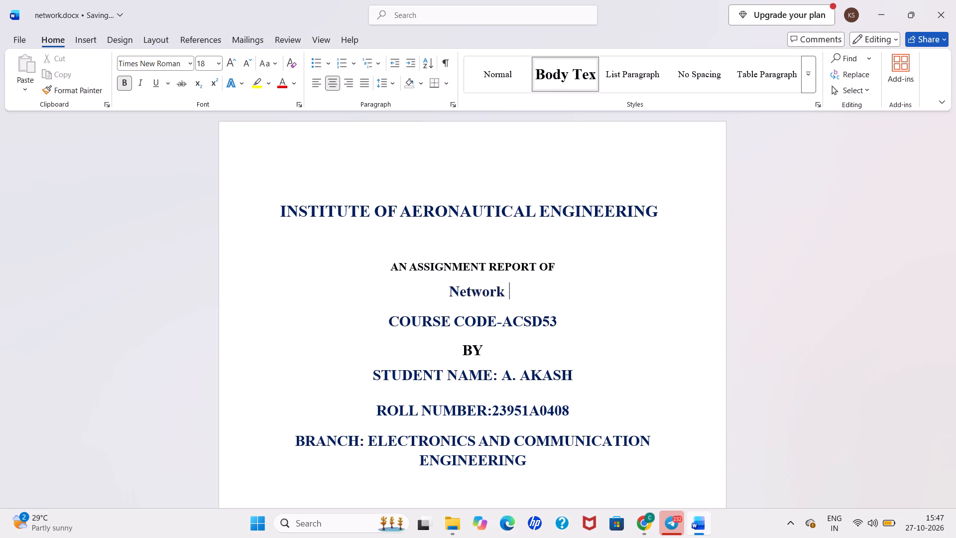
{"action": "key", "text": "BackSpace"}
{"action": "key", "text": "BackSpace"}
{"action": "key", "text": "BackSpace"}
{"action": "key", "text": "BackSpace"}
{"action": "key", "text": "BackSpace"}
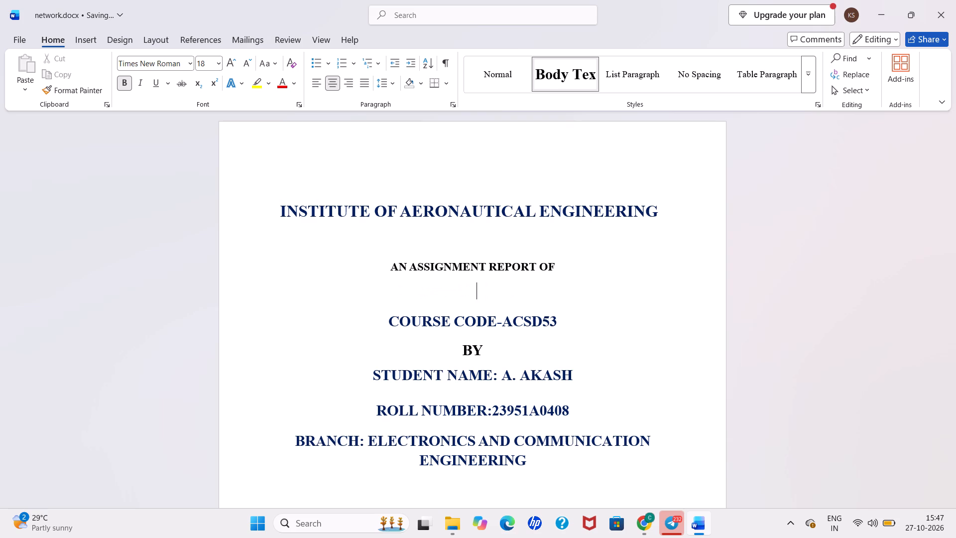
{"action": "key", "text": "e"}
{"action": "type", "text": "thical"}
{"action": "key", "text": "space"}
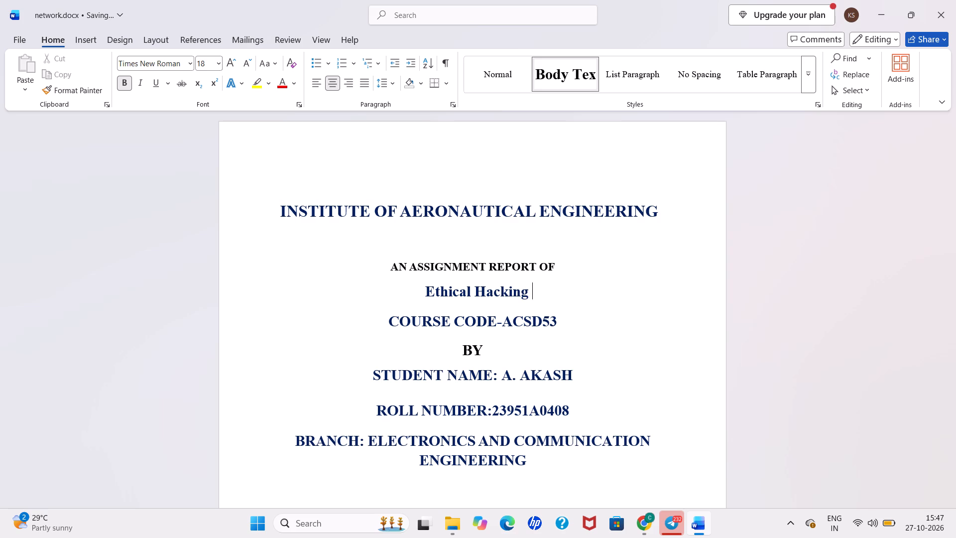
{"action": "type", "text": "and"}
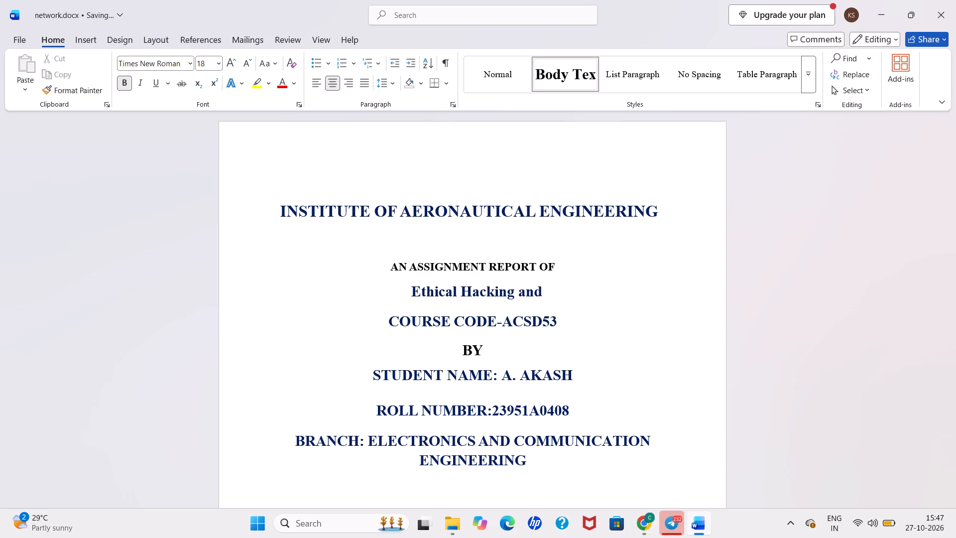
{"action": "key", "text": "space"}
{"action": "type", "text": "yber"}
{"action": "key", "text": "space"}
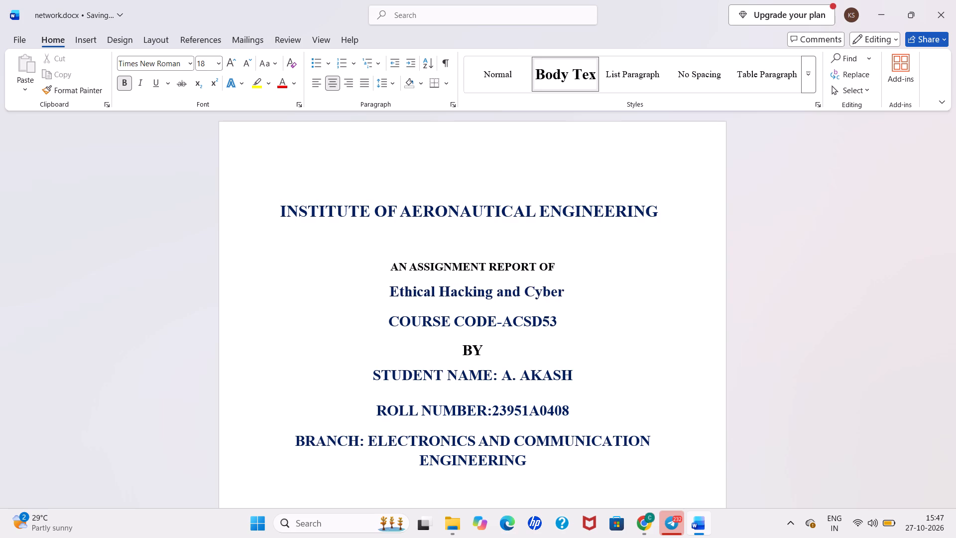
{"action": "type", "text": "efense"}
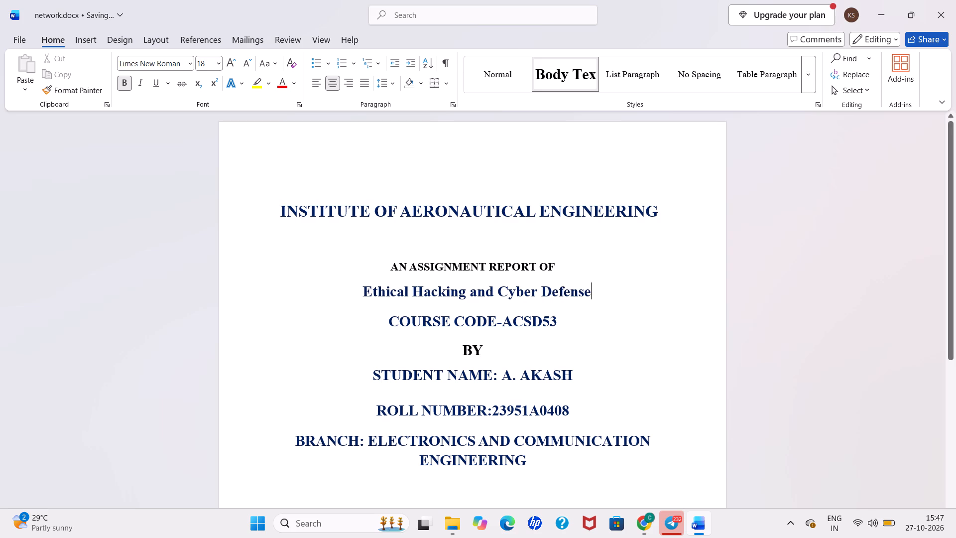
{"action": "left_click", "coordinate": [549, 291]}
{"action": "key", "text": "ctrl+s"}
Save a copy of the cover page in the Documents folder under the name "ethical docx" and close the document.
{"action": "left_click", "coordinate": [19, 40]}
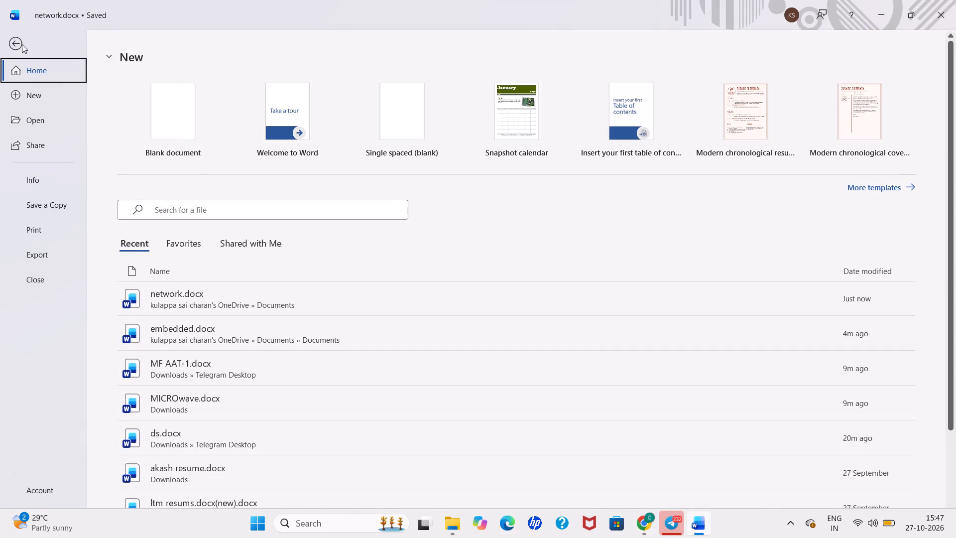
{"action": "left_click", "coordinate": [38, 205]}
{"action": "left_click", "coordinate": [171, 277]}
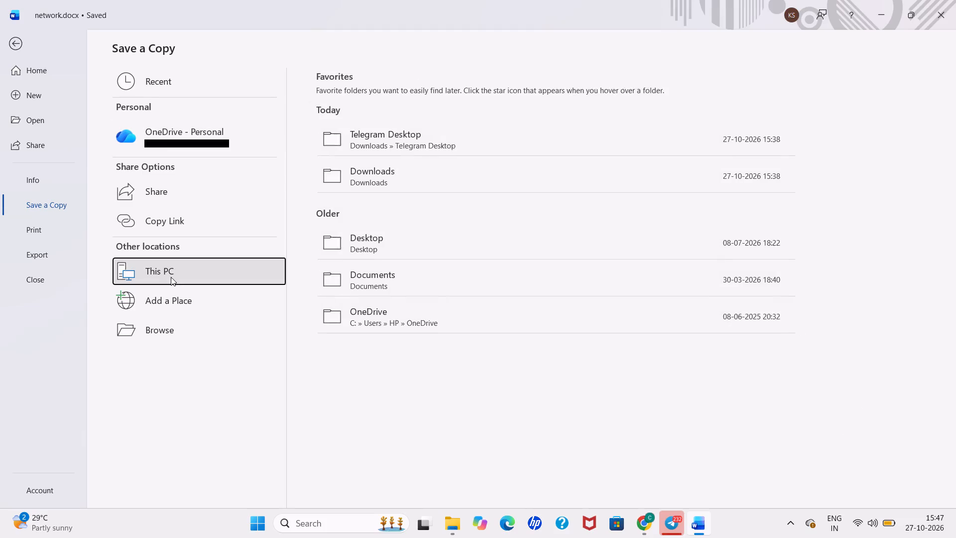
{"action": "left_click", "coordinate": [377, 275]}
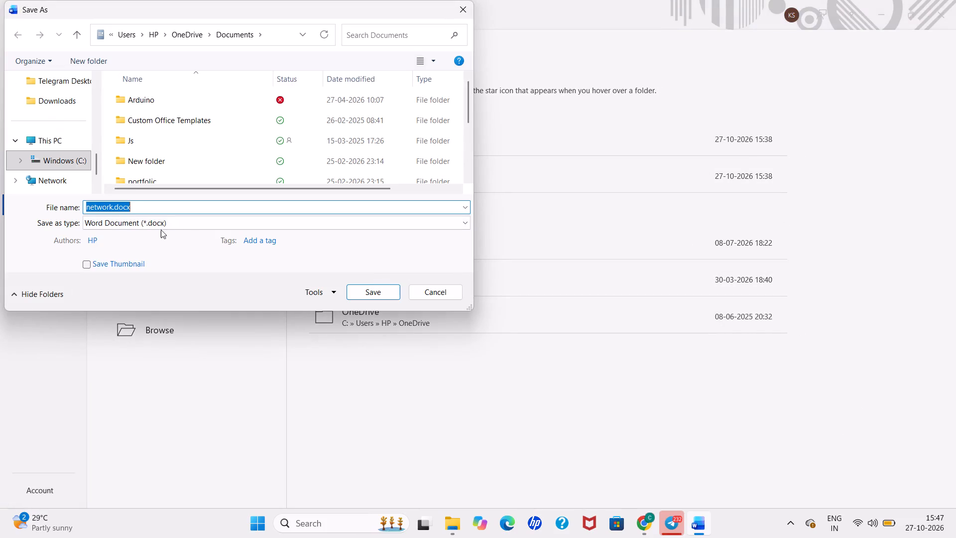
{"action": "left_click", "coordinate": [117, 206]}
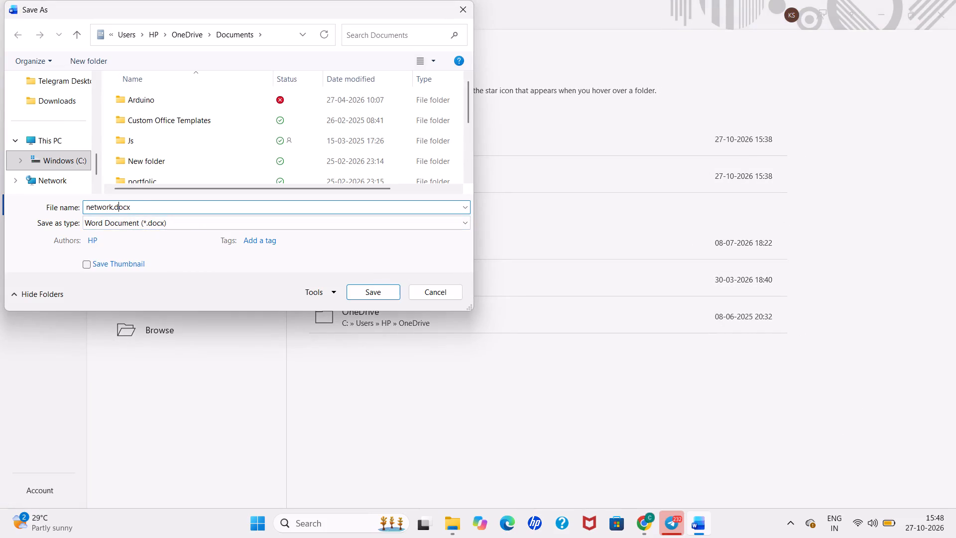
{"action": "key", "text": "Left"}
{"action": "key", "text": "BackSpace"}
{"action": "key", "text": "BackSpace"}
{"action": "key", "text": "BackSpace"}
{"action": "key", "text": "BackSpace"}
{"action": "key", "text": "BackSpace"}
{"action": "key", "text": "BackSpace"}
{"action": "key", "text": "BackSpace"}
{"action": "key", "text": "BackSpace"}
{"action": "key", "text": "BackSpace"}
{"action": "type", "text": "ethical"}
{"action": "key", "text": "space"}
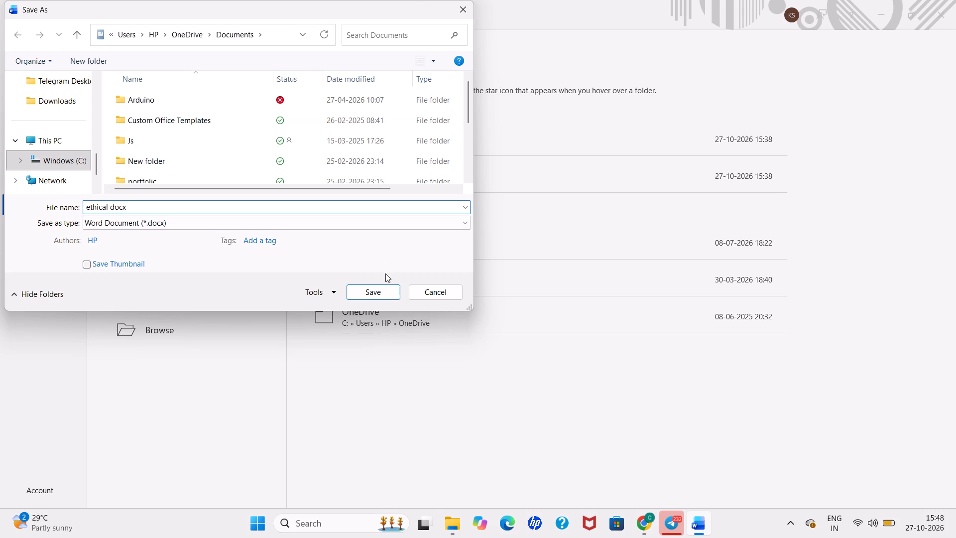
{"action": "left_click", "coordinate": [372, 287]}
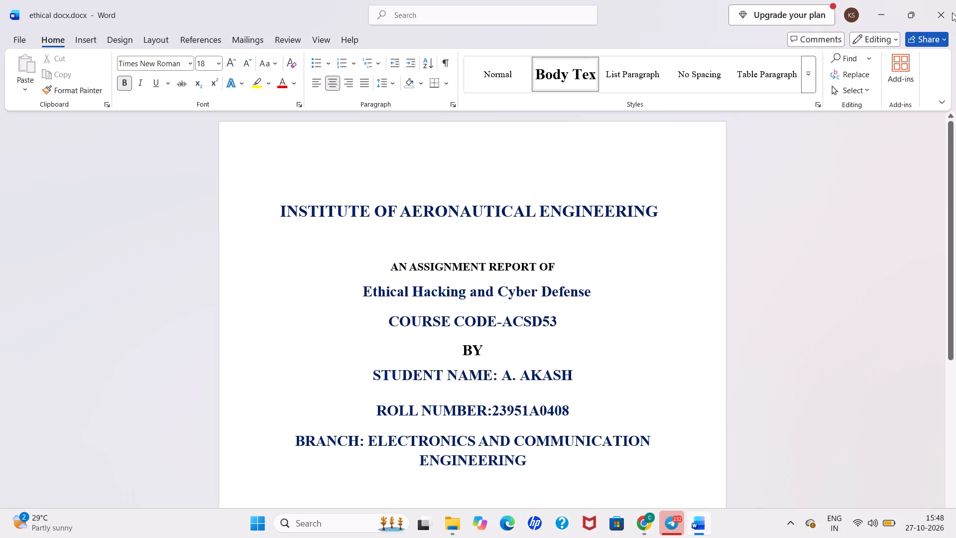
{"action": "left_click", "coordinate": [938, 14]}
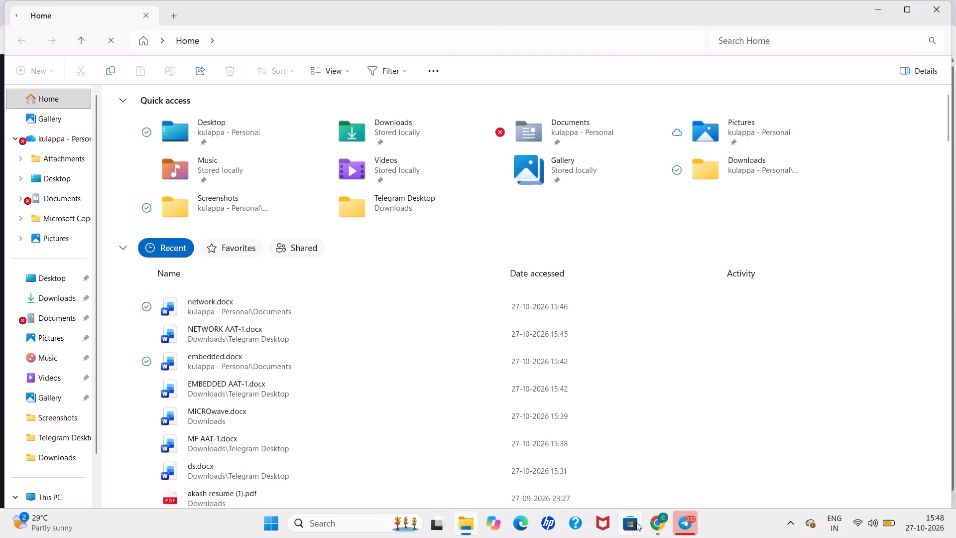
Switch to Chrome, return to Smallpdf's empty Merge page and add ethical docx.docx from the Documents folder.
{"action": "left_click", "coordinate": [654, 522]}
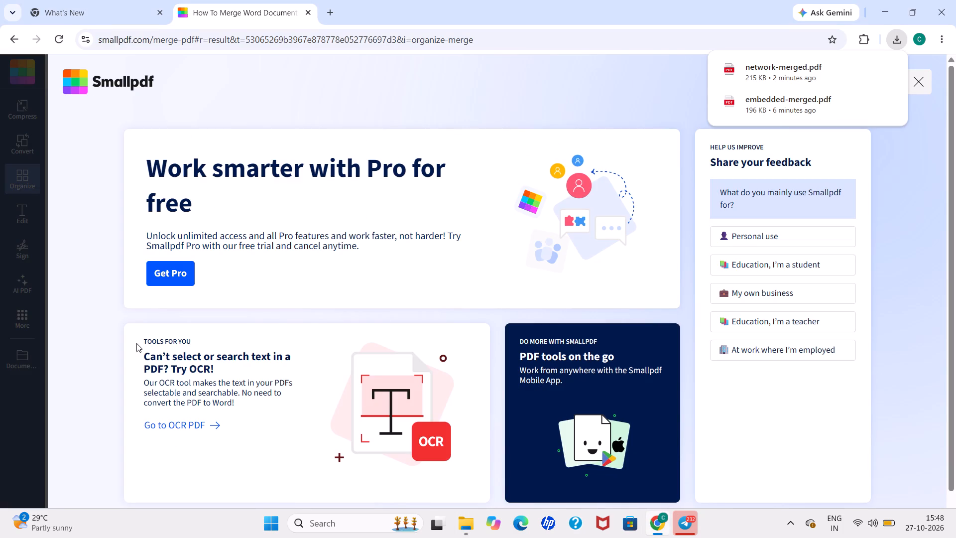
{"action": "left_click", "coordinate": [8, 40]}
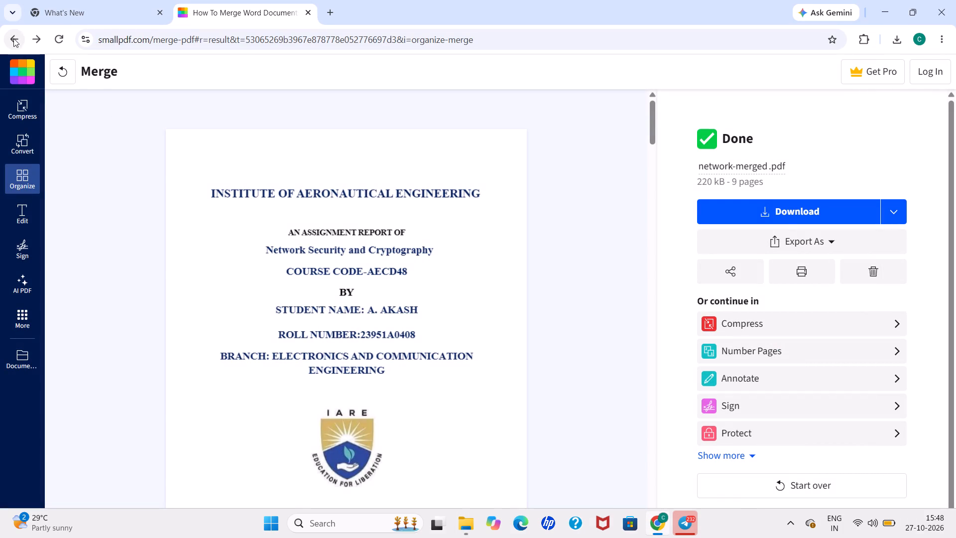
{"action": "left_click", "coordinate": [13, 38]}
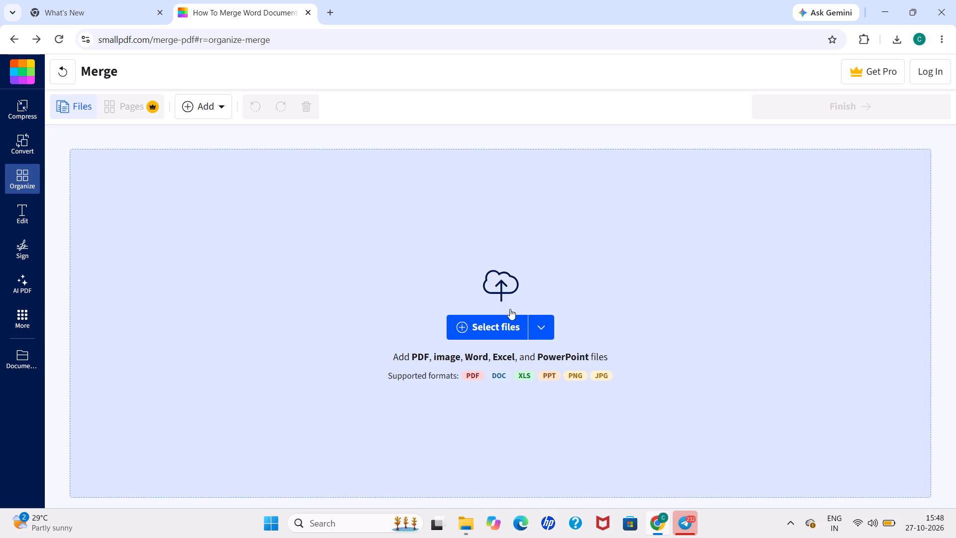
{"action": "left_click", "coordinate": [485, 324]}
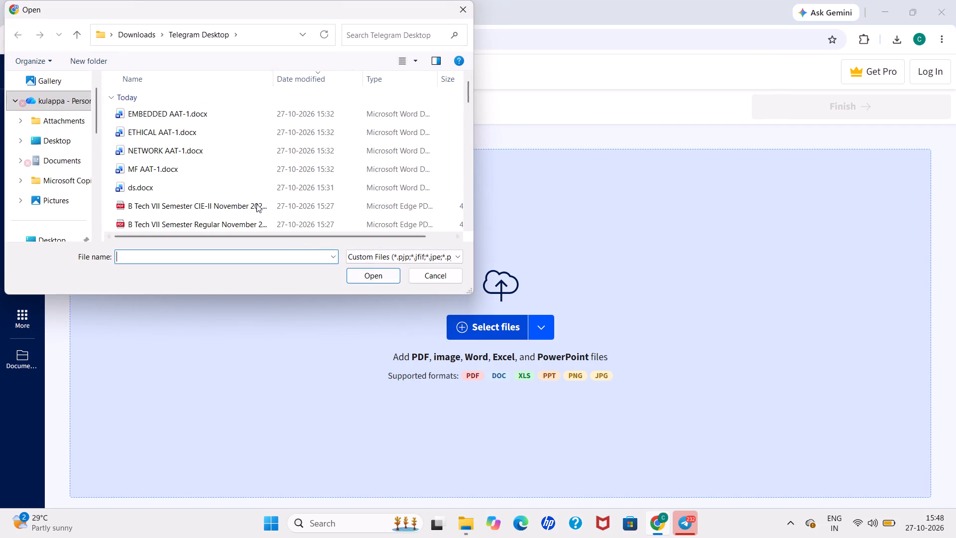
{"action": "left_click", "coordinate": [63, 157]}
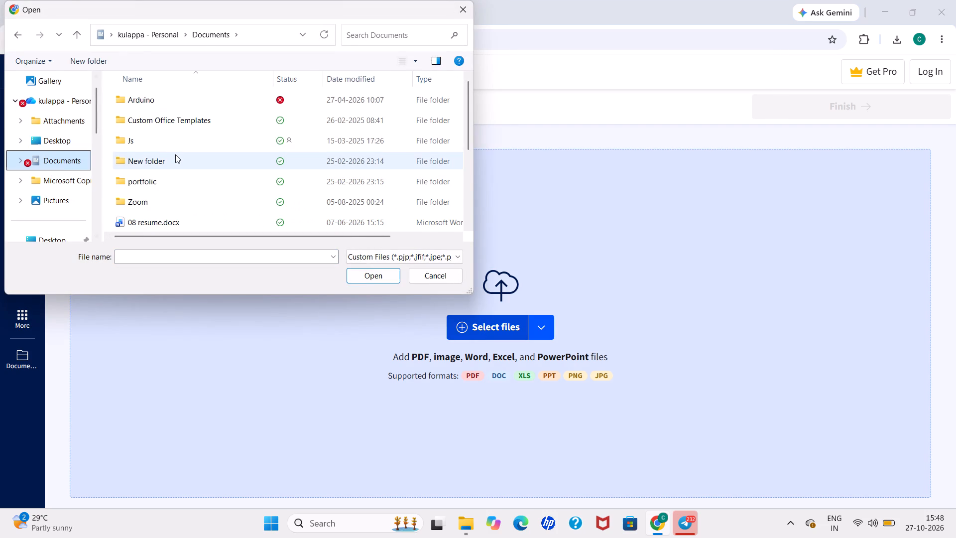
{"action": "scroll", "coordinate": [175, 154], "scroll_direction": "down", "scroll_amount": 1}
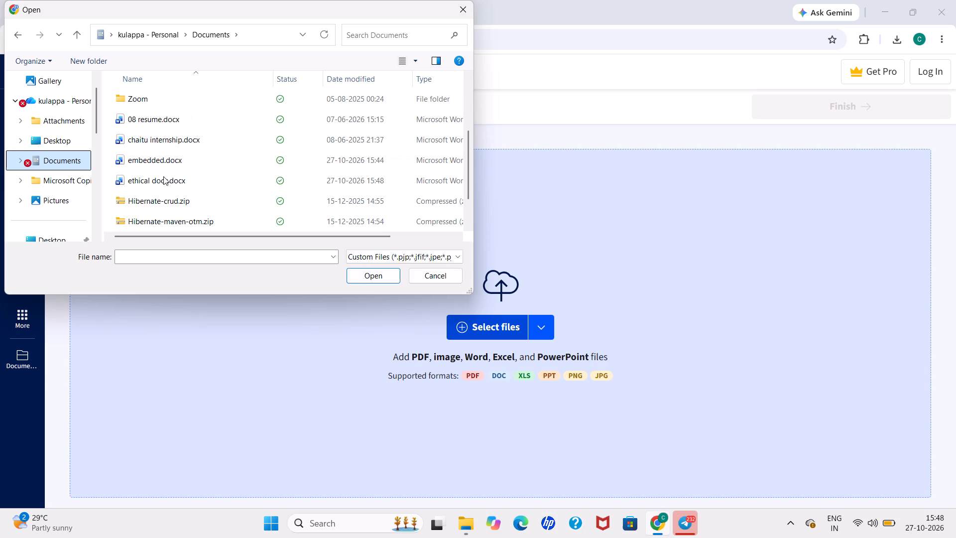
{"action": "left_click", "coordinate": [163, 176]}
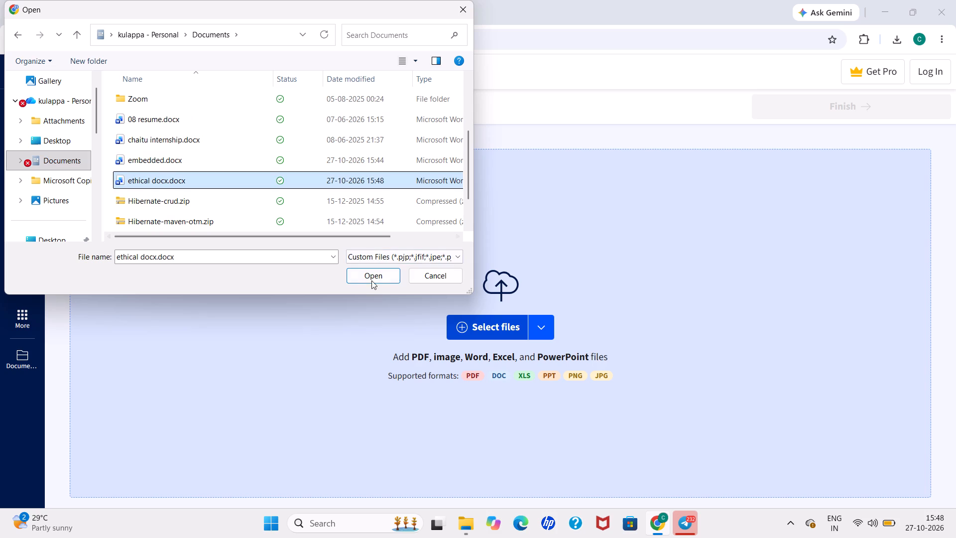
{"action": "left_click", "coordinate": [371, 270]}
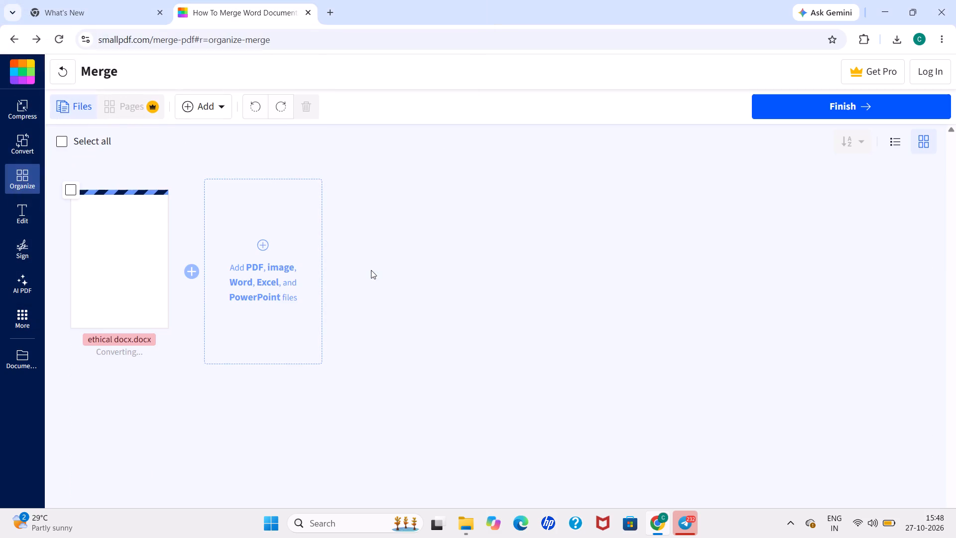
Start adding a second file to the merge and browse the Desktop folder for it.
{"action": "left_click", "coordinate": [264, 244]}
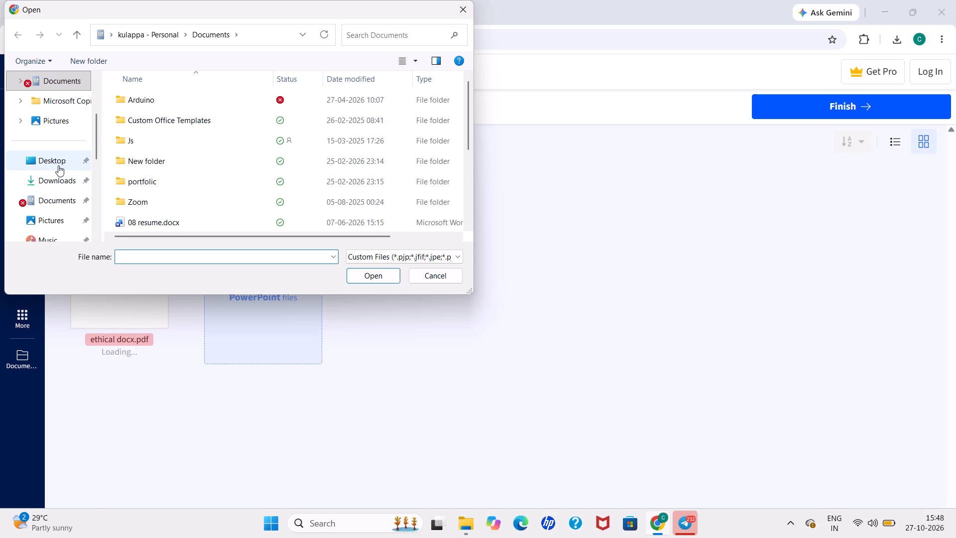
{"action": "left_click", "coordinate": [58, 165]}
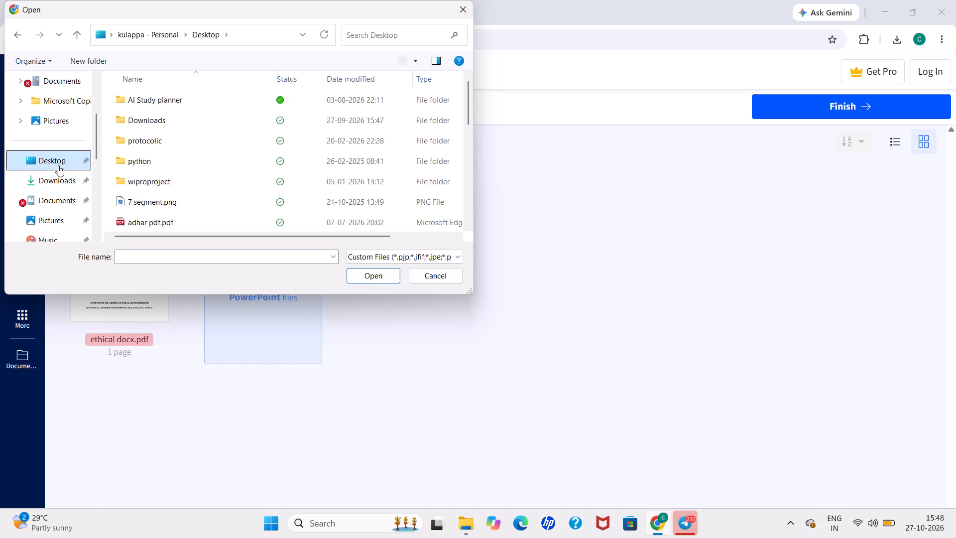
{"action": "scroll", "coordinate": [181, 165], "scroll_direction": "down", "scroll_amount": 1}
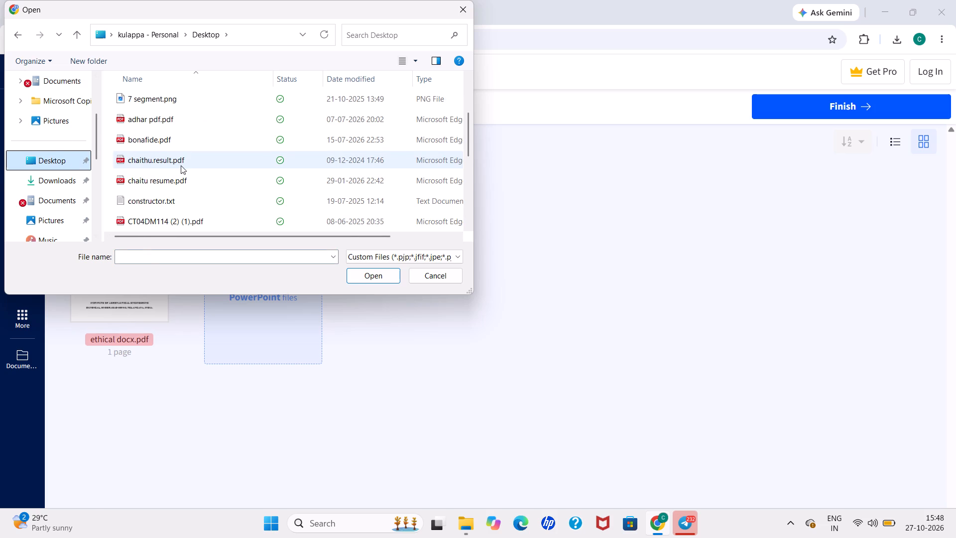
Add ETHICAL AAT-1.docx from the Telegram Desktop folder as the second file of the merge.
{"action": "scroll", "coordinate": [45, 113], "scroll_direction": "up", "scroll_amount": 2}
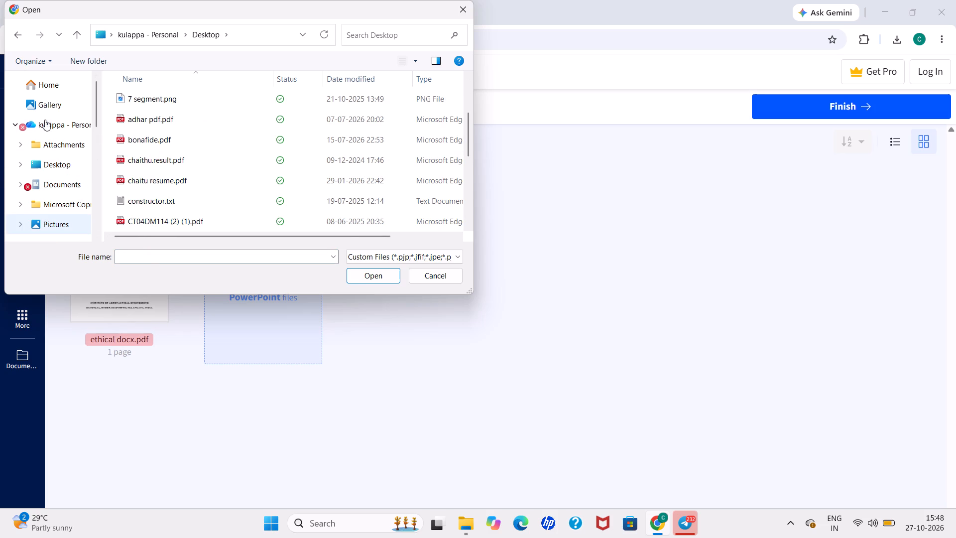
{"action": "left_click", "coordinate": [58, 167]}
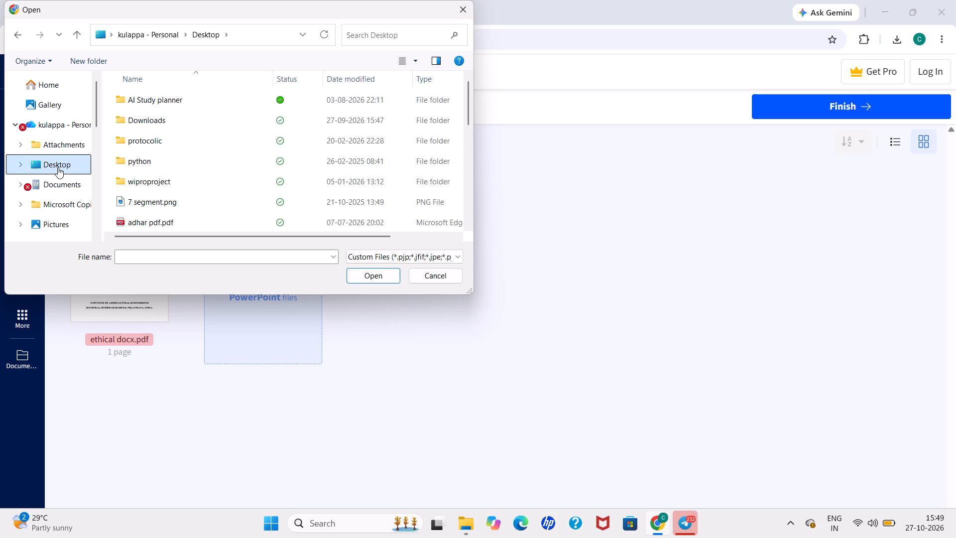
{"action": "scroll", "coordinate": [58, 167], "scroll_direction": "down", "scroll_amount": 1}
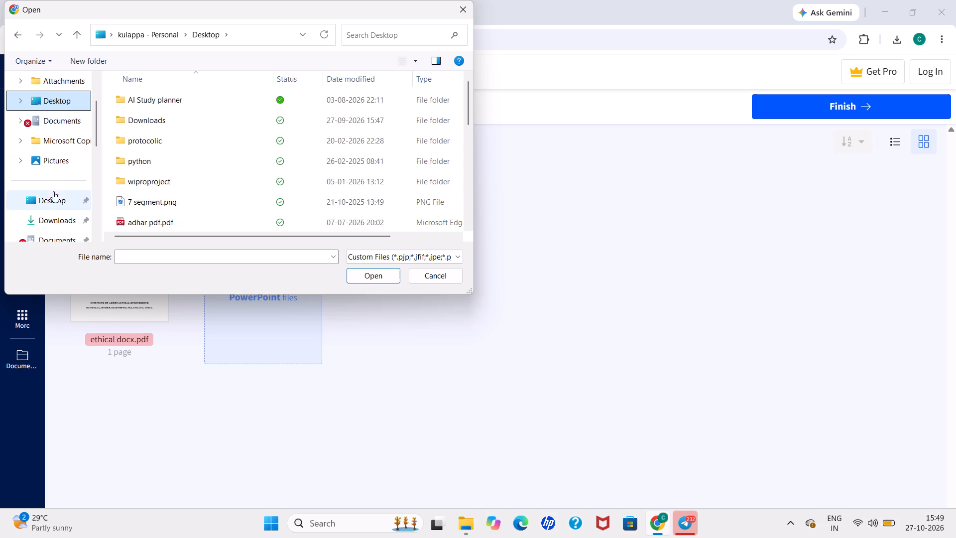
{"action": "left_click", "coordinate": [54, 237]}
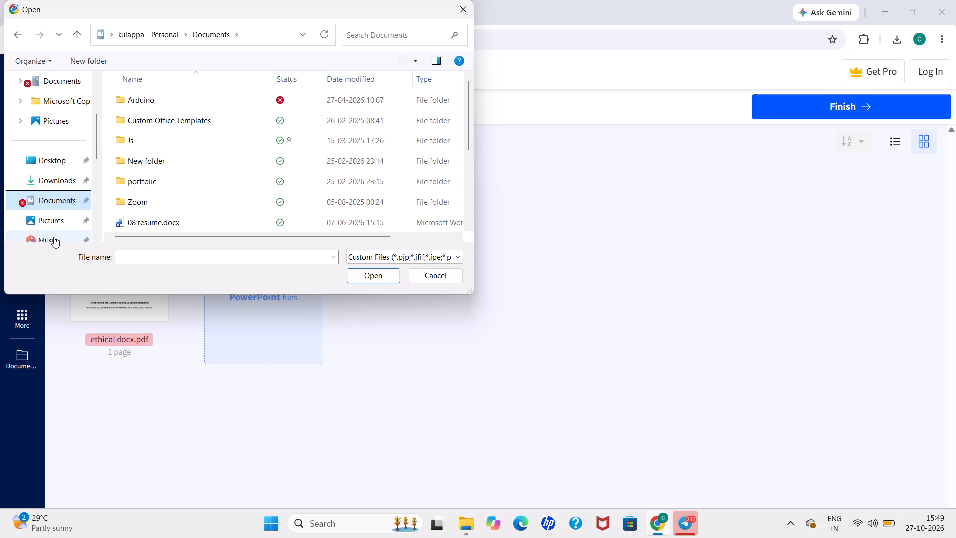
{"action": "scroll", "coordinate": [167, 184], "scroll_direction": "down", "scroll_amount": 2}
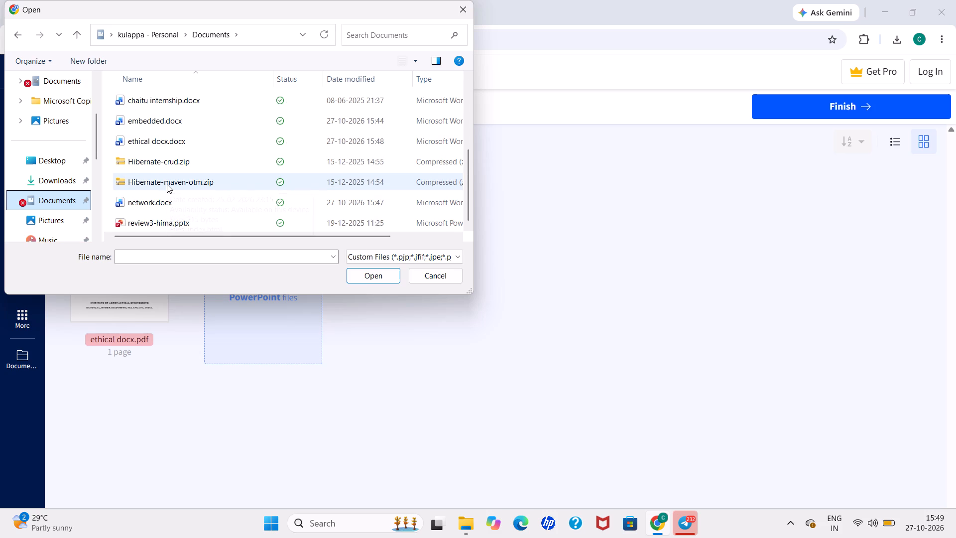
{"action": "double_click", "coordinate": [64, 162]}
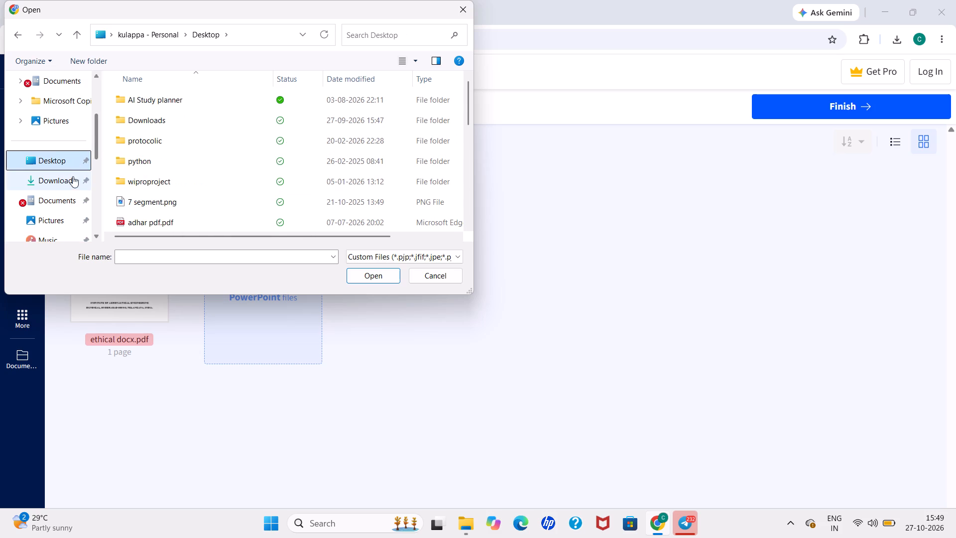
{"action": "scroll", "coordinate": [69, 178], "scroll_direction": "down", "scroll_amount": 1}
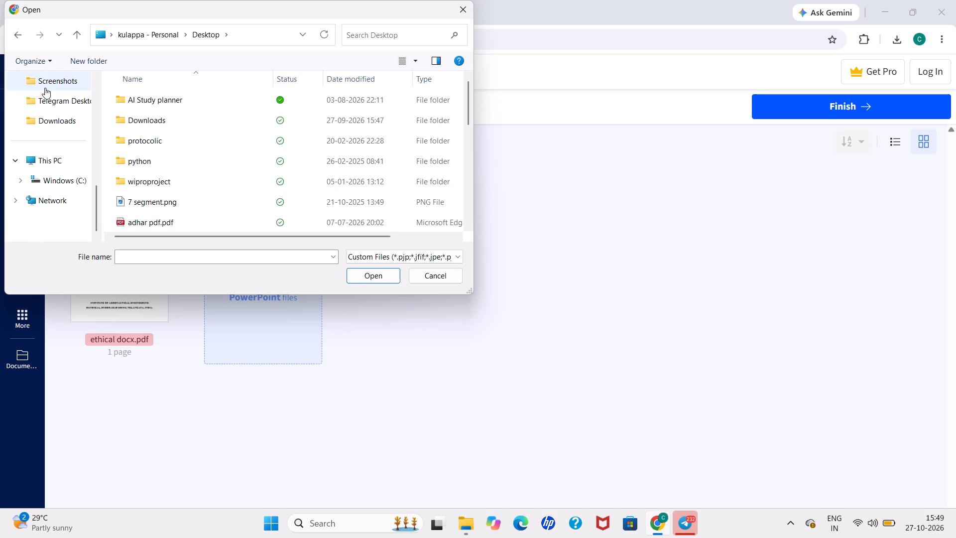
{"action": "left_click", "coordinate": [64, 102]}
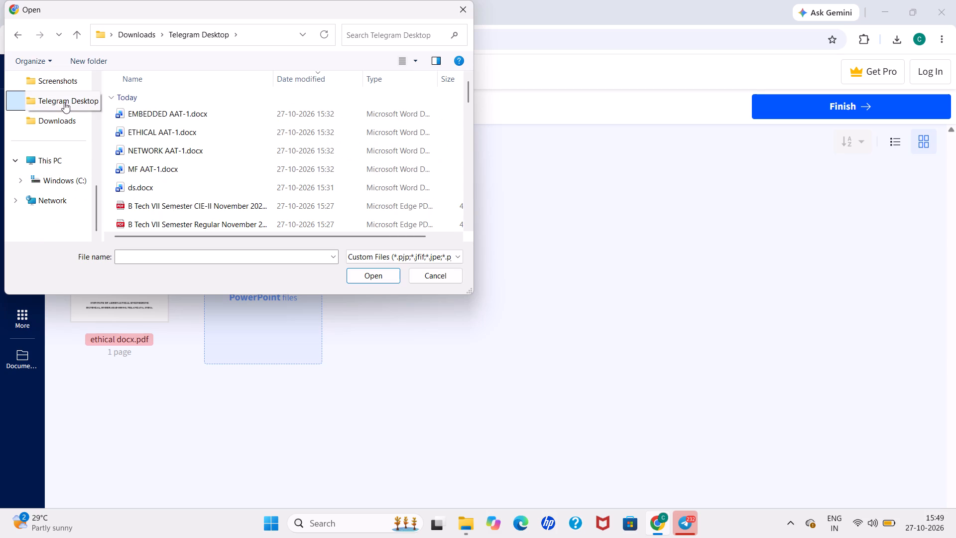
{"action": "left_click", "coordinate": [145, 133]}
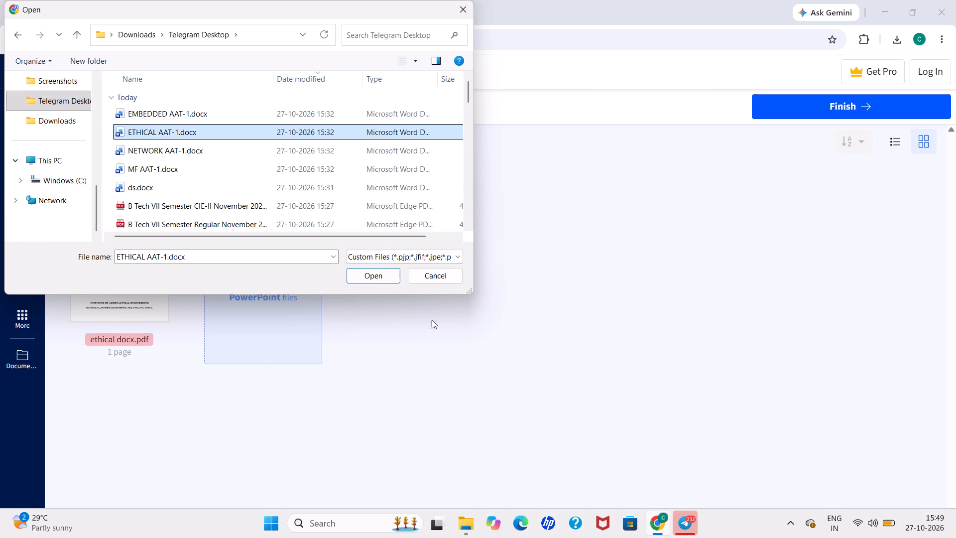
{"action": "left_click", "coordinate": [373, 279]}
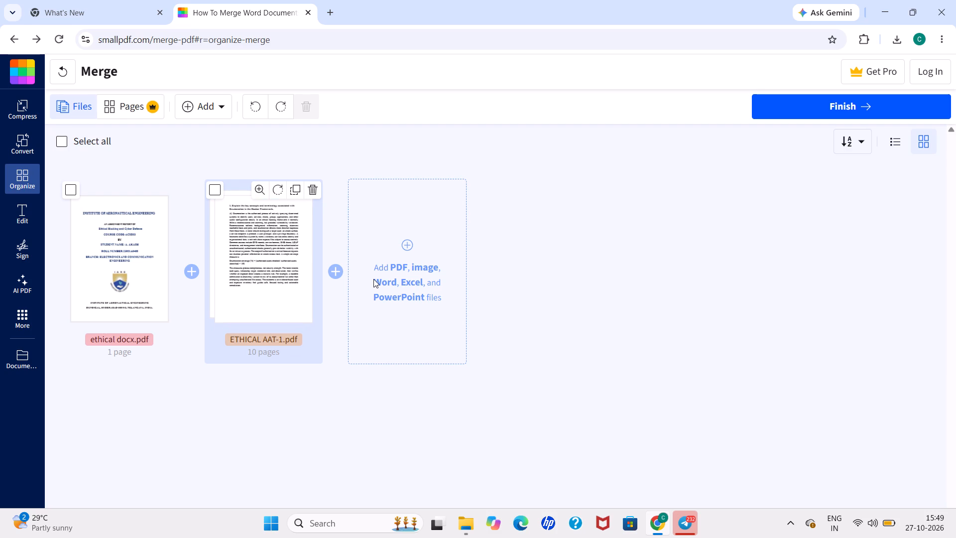
Finish merging the cover page with the ETHICAL AAT-1 document and download ethical docx-merged.pdf.
{"action": "left_click", "coordinate": [772, 113]}
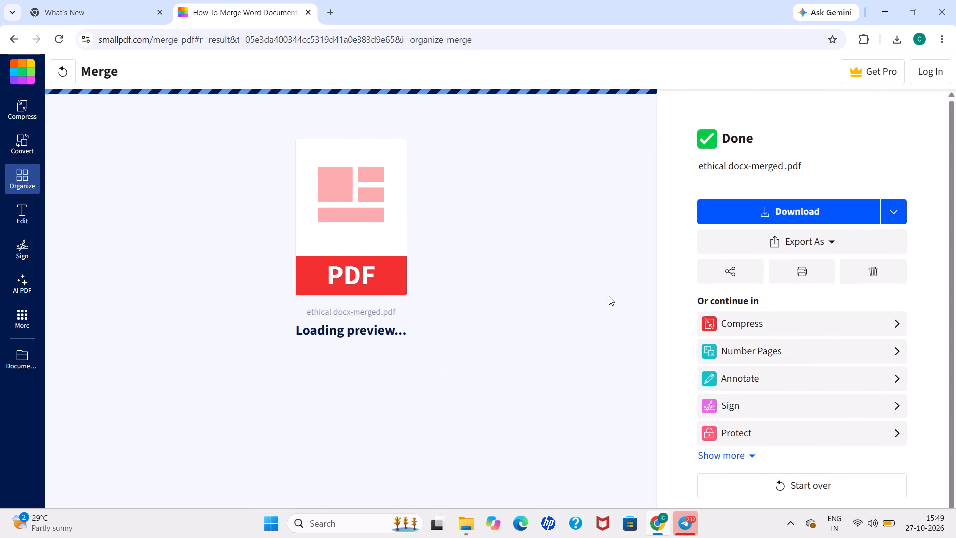
{"action": "left_click", "coordinate": [721, 209]}
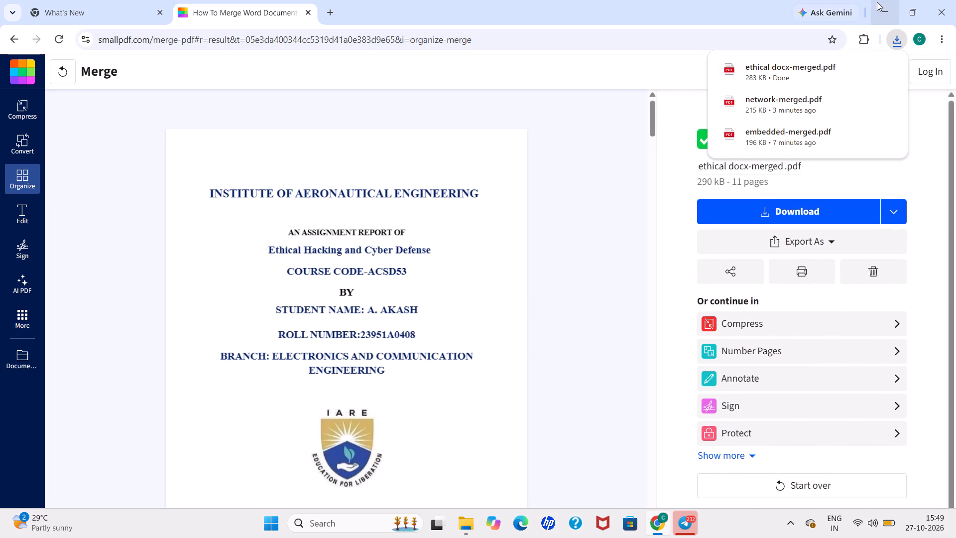
Close the Chrome and File Explorer windows to get back to the desktop.
{"action": "left_click", "coordinate": [941, 9]}
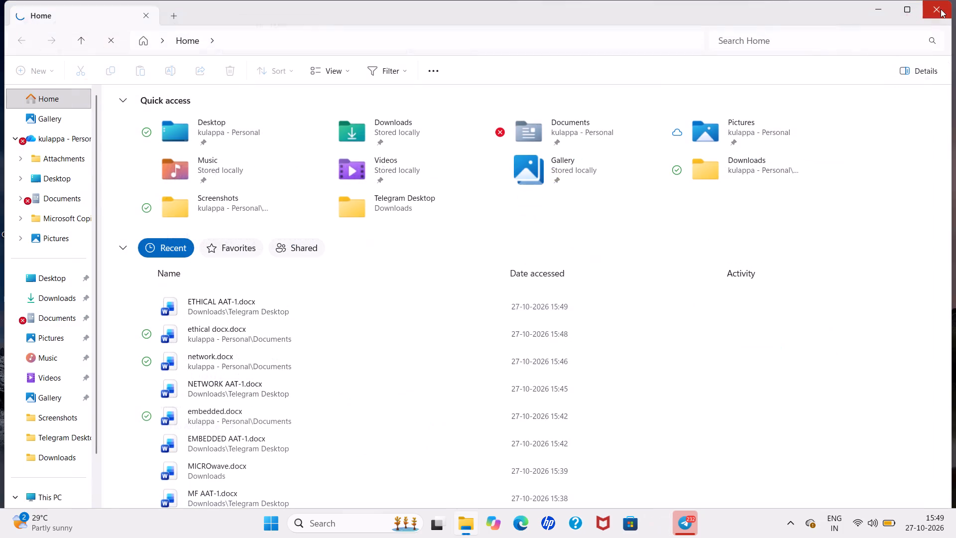
{"action": "left_click", "coordinate": [941, 9]}
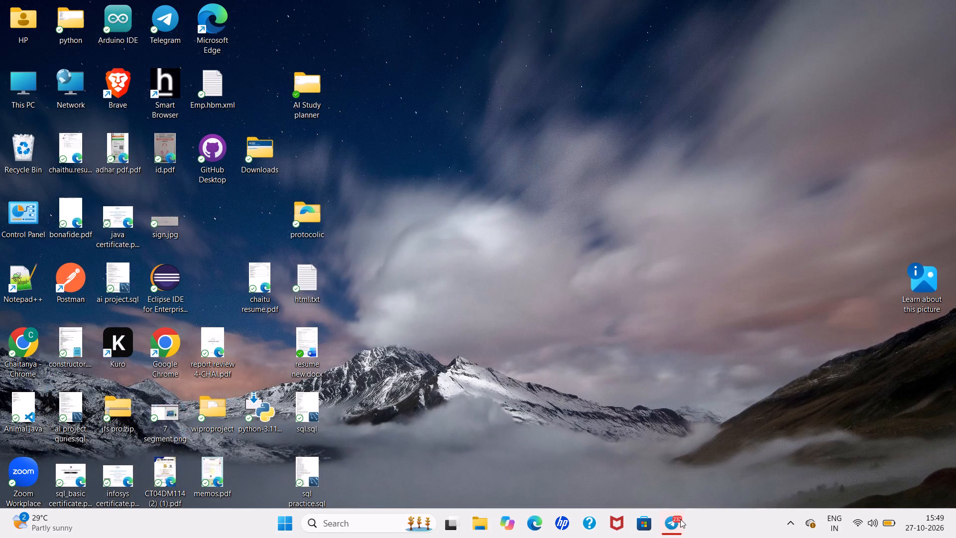
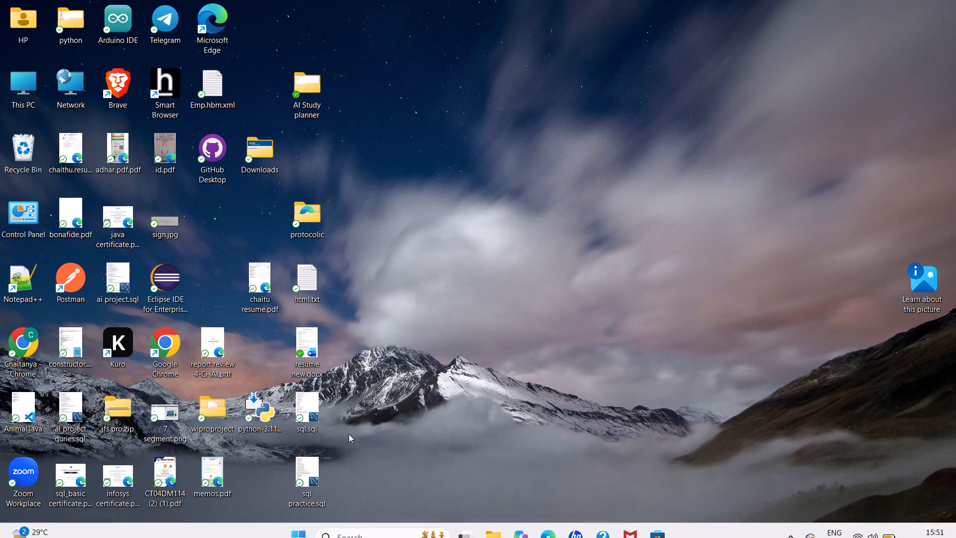
Switch to File Explorer, open the Documents folder and delete the embedded.docx cover page file.
{"action": "left_click", "coordinate": [490, 525]}
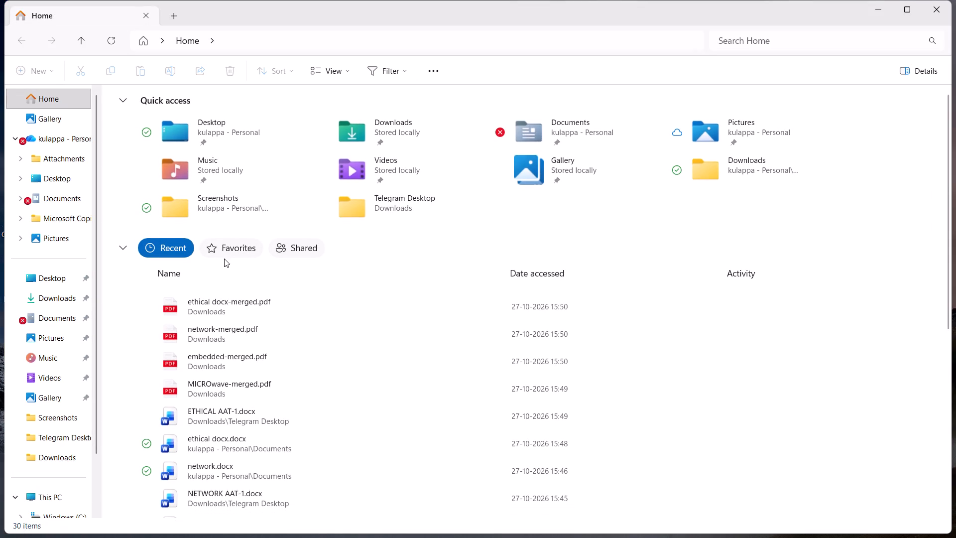
{"action": "left_click", "coordinate": [60, 182]}
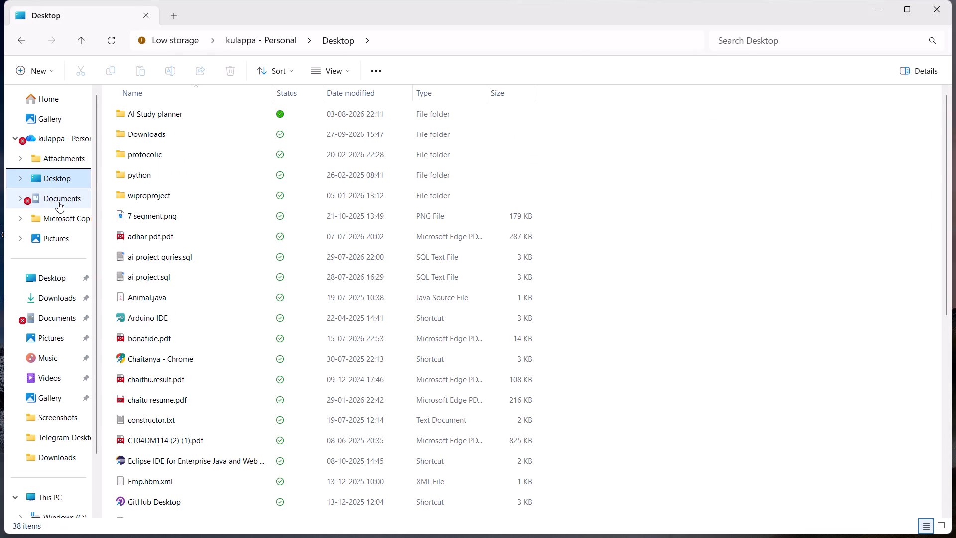
{"action": "left_click", "coordinate": [58, 202]}
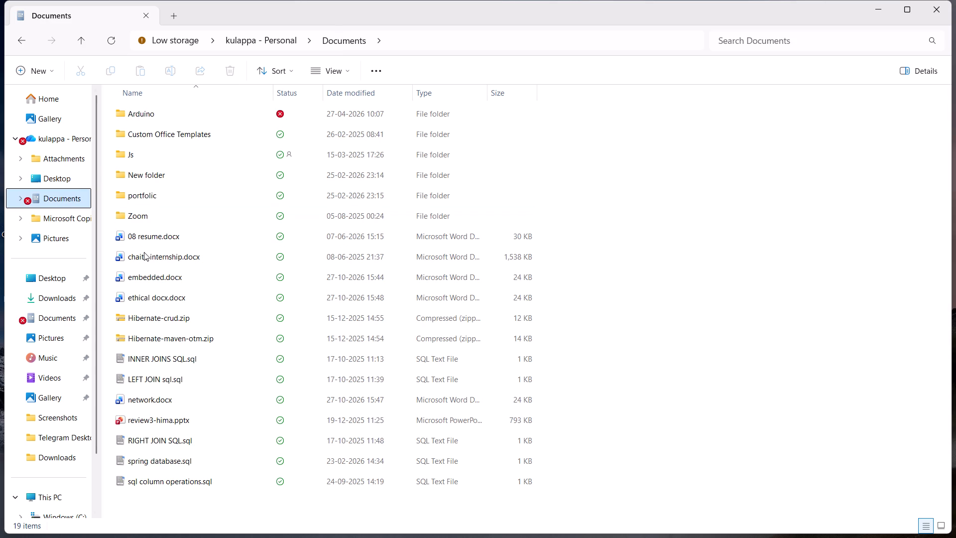
{"action": "right_click", "coordinate": [140, 281]}
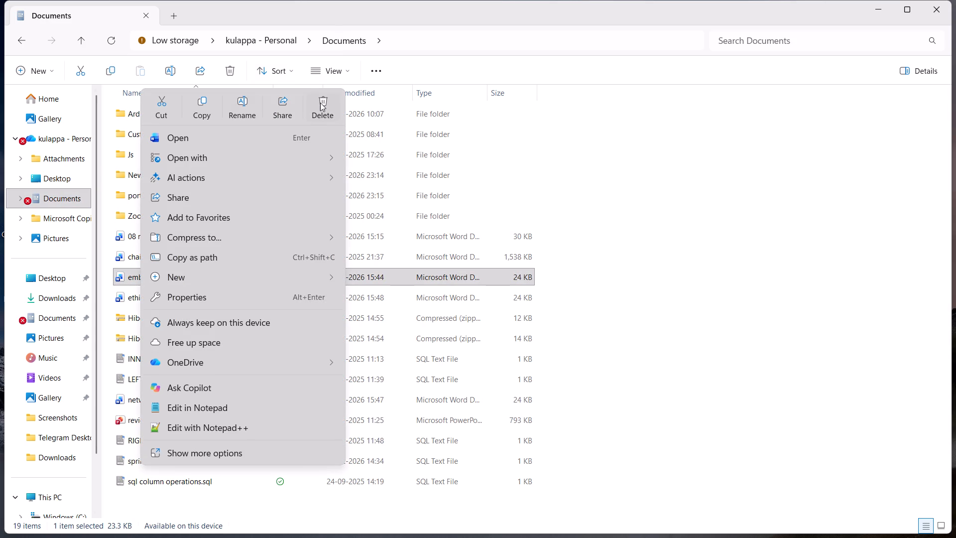
{"action": "left_click", "coordinate": [320, 103]}
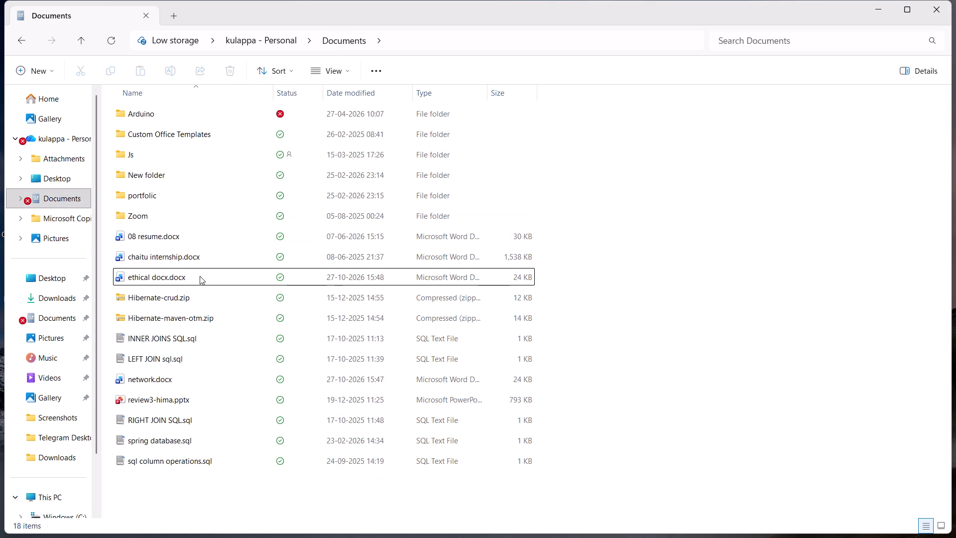
Delete ethical docx.docx and network.docx from the Documents folder in File Explorer.
{"action": "right_click", "coordinate": [200, 276]}
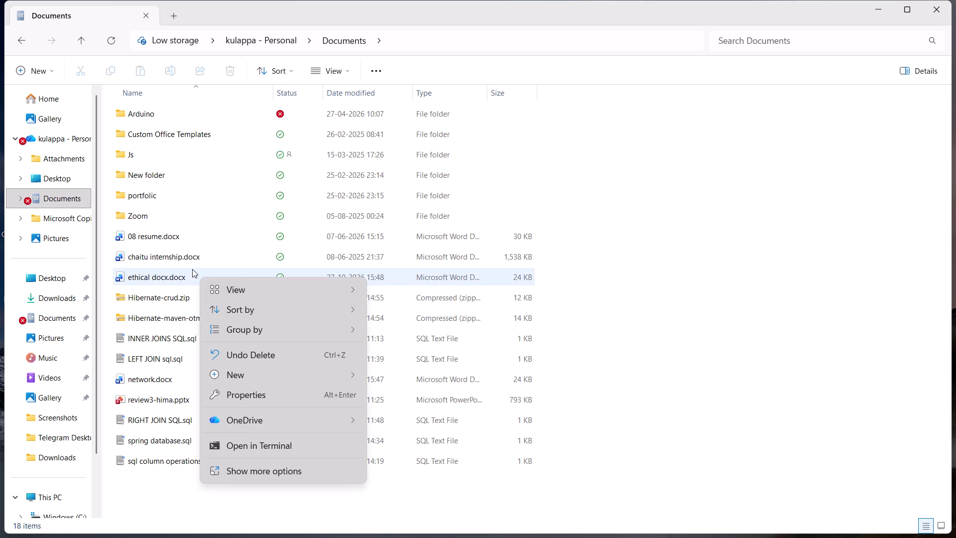
{"action": "left_click", "coordinate": [175, 276]}
{"action": "right_click", "coordinate": [175, 276]}
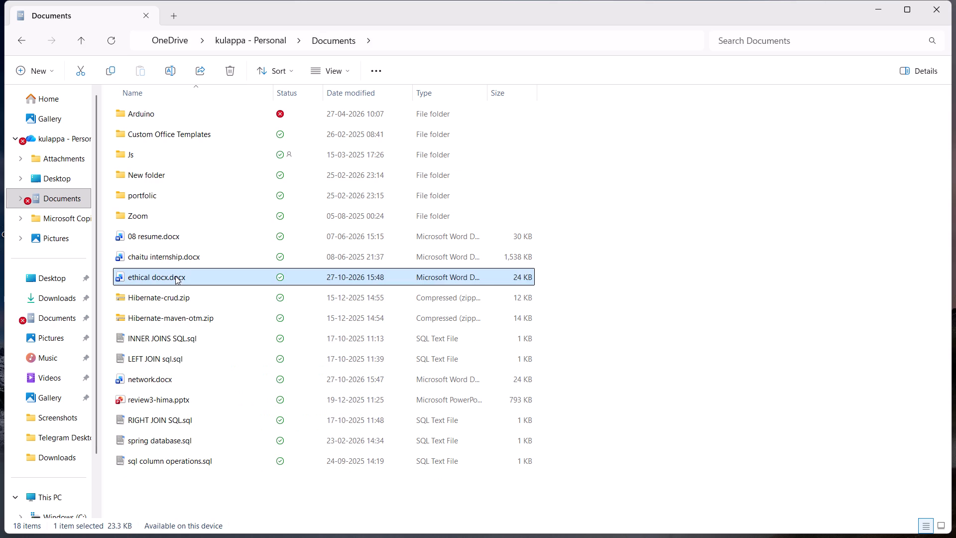
{"action": "left_click", "coordinate": [362, 103]}
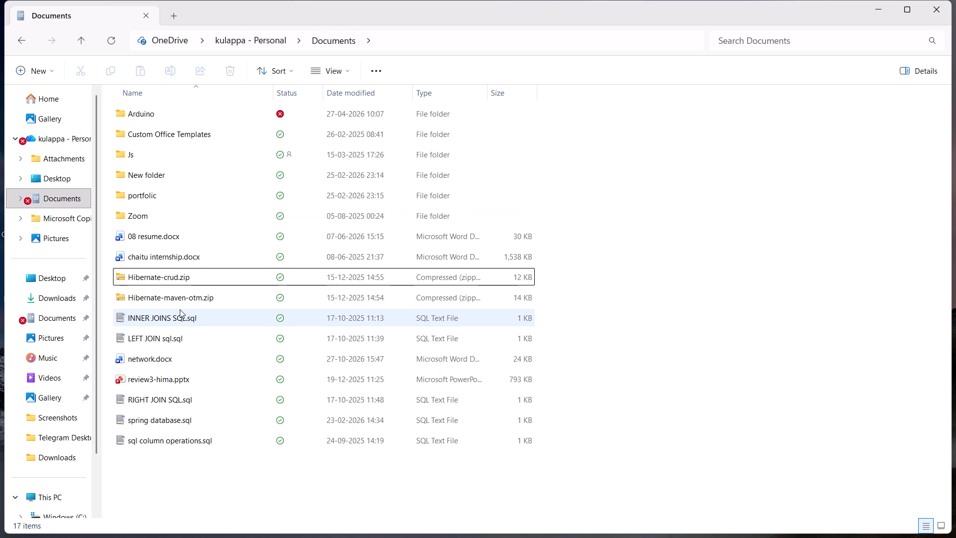
{"action": "right_click", "coordinate": [150, 361]}
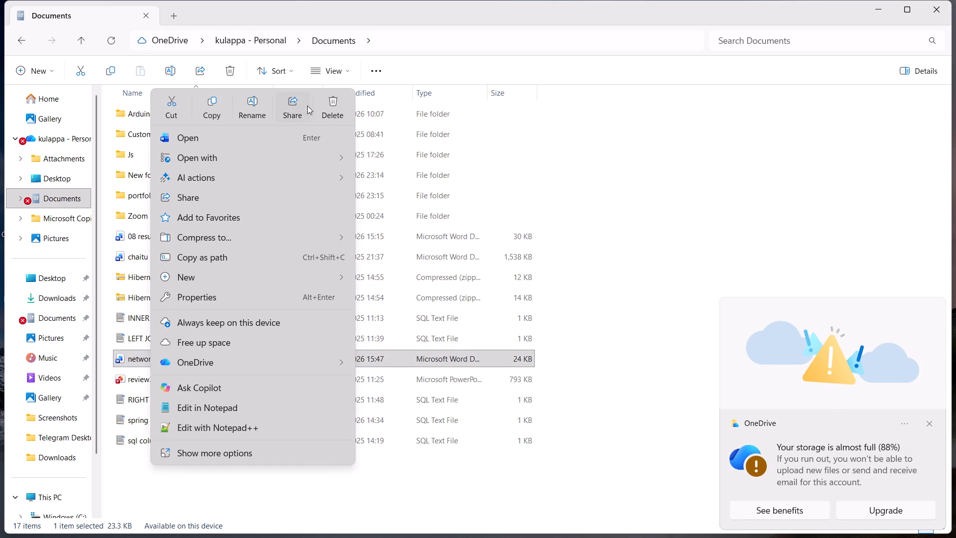
{"action": "left_click", "coordinate": [331, 101]}
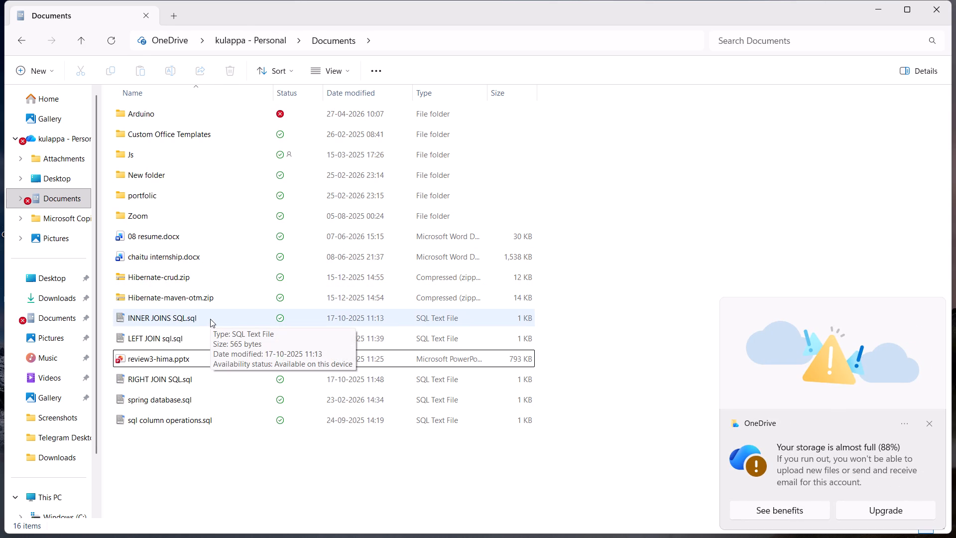
Delete ethical docx-merged.pdf and network-merged.pdf from the Downloads folder.
{"action": "scroll", "coordinate": [210, 319], "scroll_direction": "down", "scroll_amount": 3}
{"action": "scroll", "coordinate": [210, 319], "scroll_direction": "up", "scroll_amount": 3}
{"action": "scroll", "coordinate": [210, 319], "scroll_direction": "down", "scroll_amount": 3}
{"action": "left_click", "coordinate": [55, 300]}
{"action": "left_click_drag", "start_coordinate": [55, 300], "coordinate": [144, 154]}
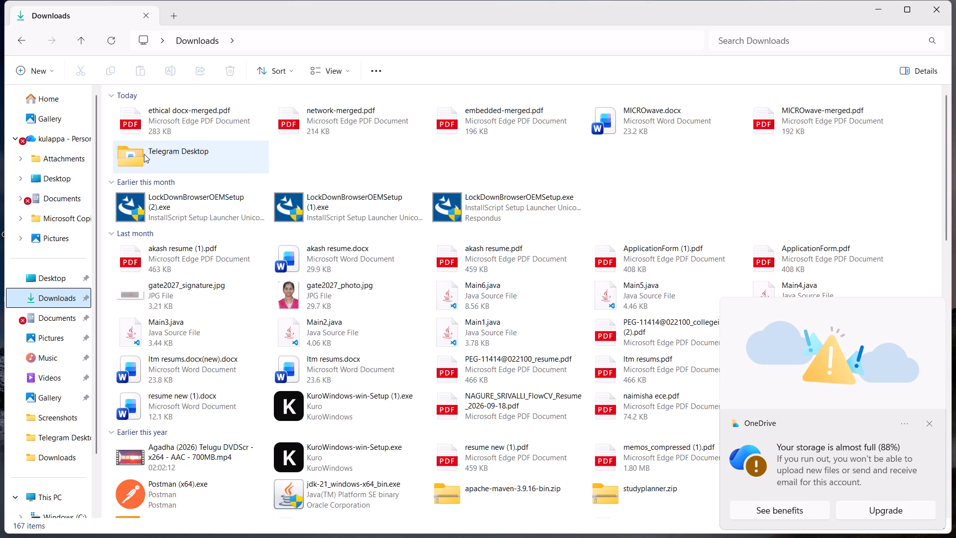
{"action": "right_click", "coordinate": [189, 121]}
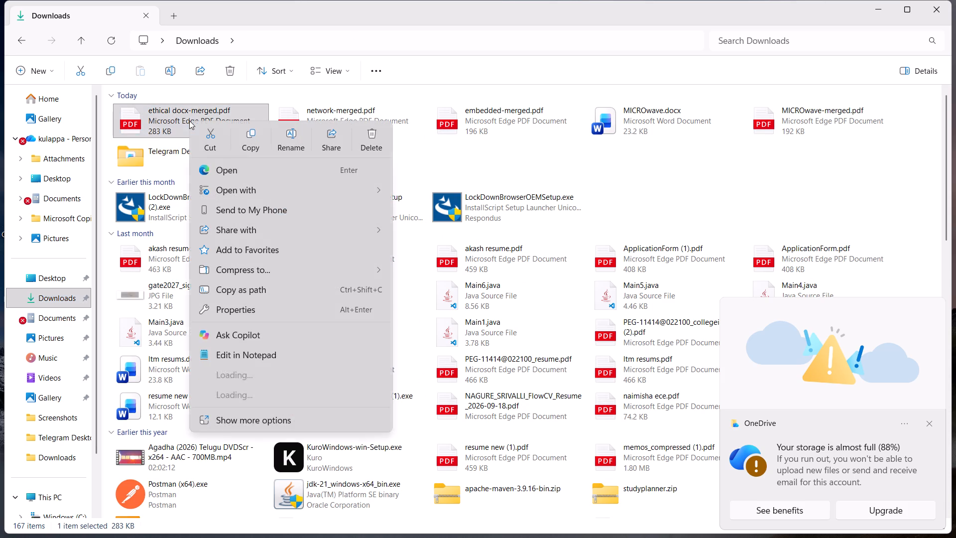
{"action": "left_click", "coordinate": [374, 133]}
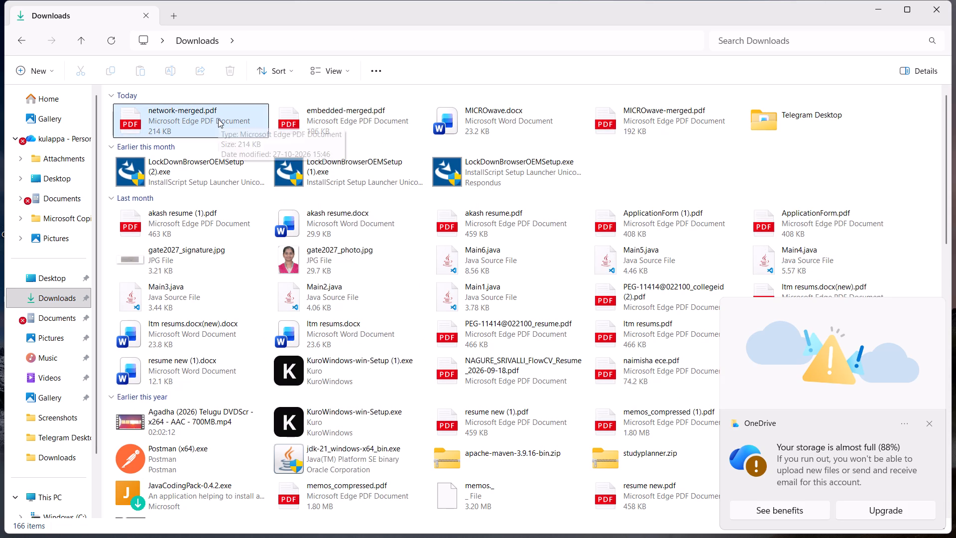
{"action": "right_click", "coordinate": [218, 119]}
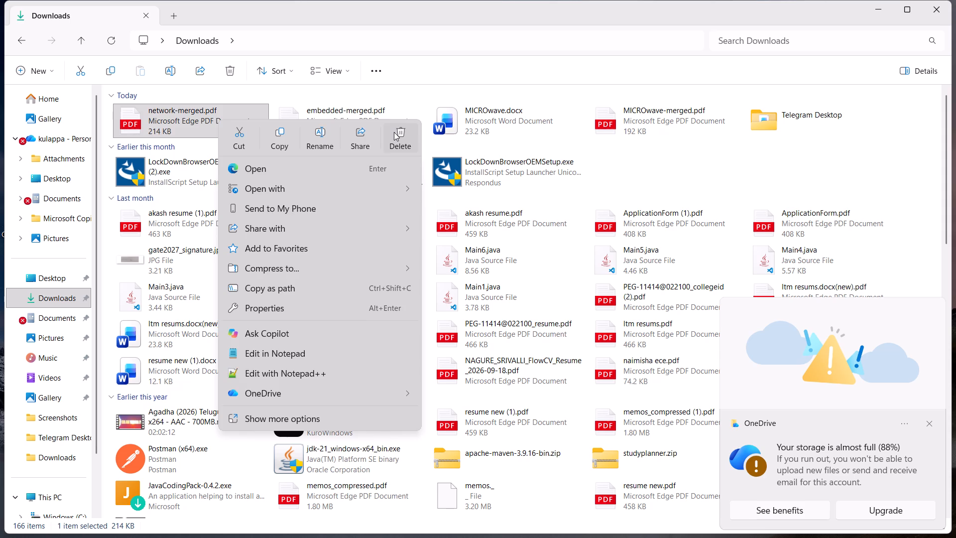
{"action": "left_click", "coordinate": [394, 132]}
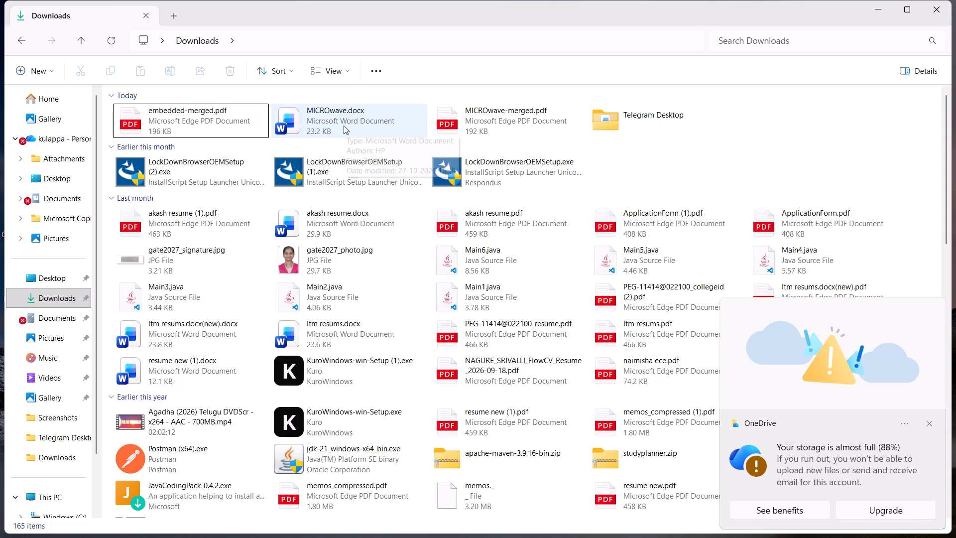
Delete MICROwave.docx, MICROwave-merged.pdf and embedded-merged.pdf from the Downloads folder.
{"action": "right_click", "coordinate": [344, 126]}
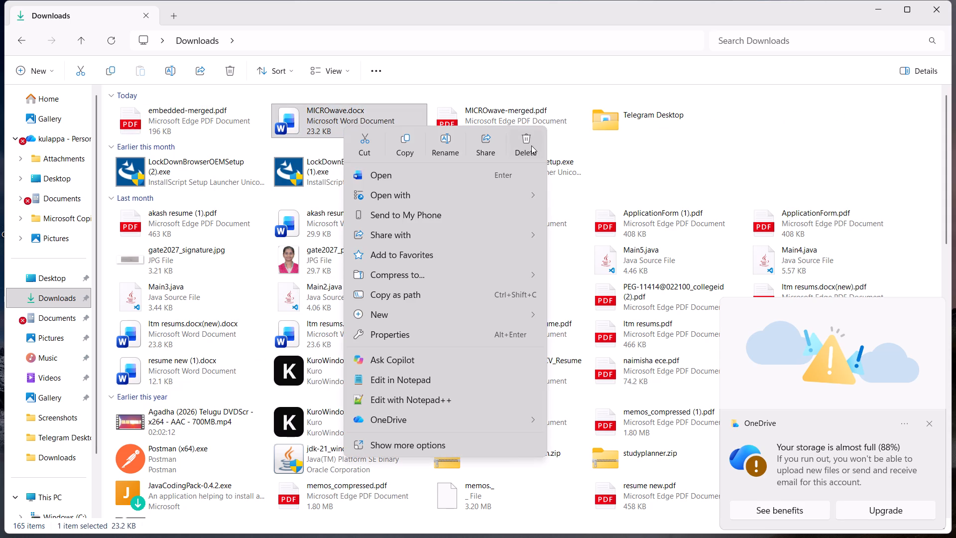
{"action": "left_click", "coordinate": [526, 143]}
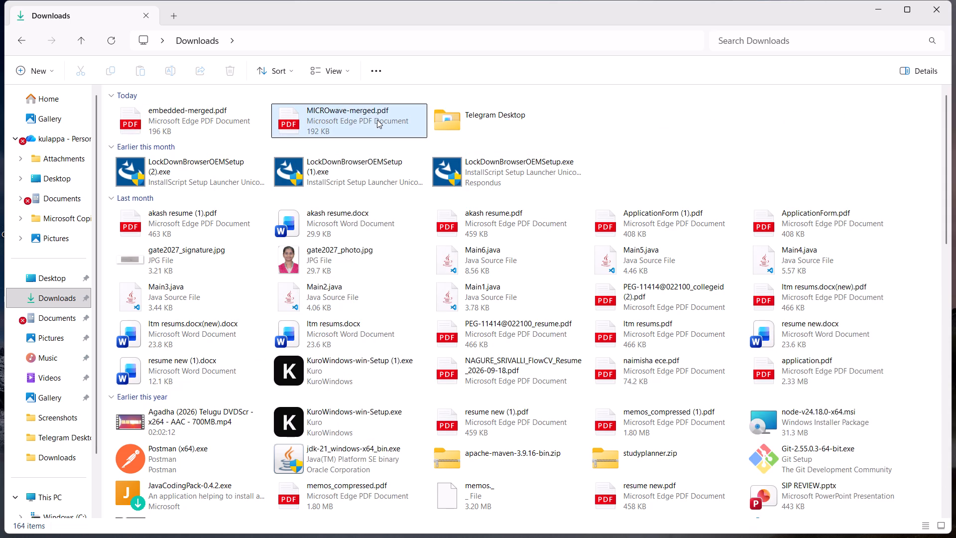
{"action": "right_click", "coordinate": [377, 120]}
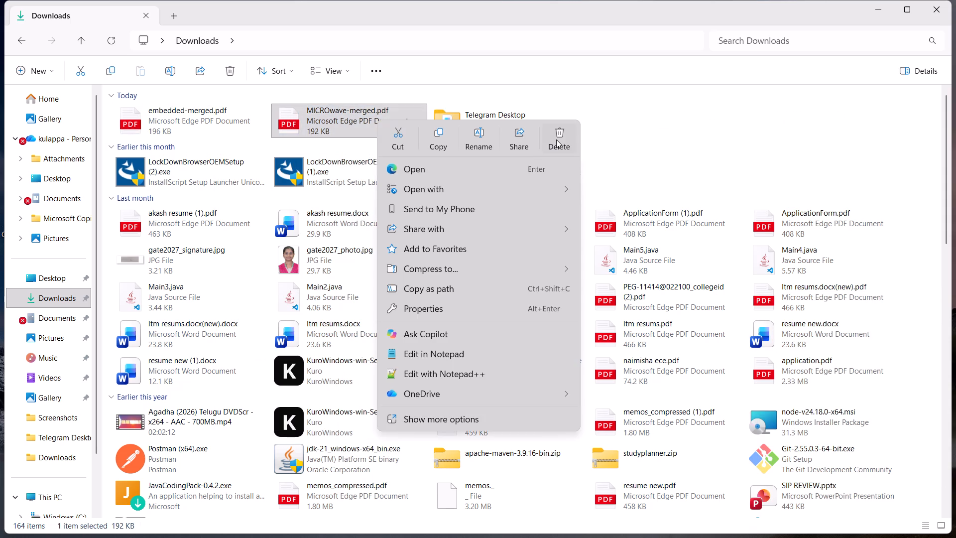
{"action": "left_click", "coordinate": [556, 139]}
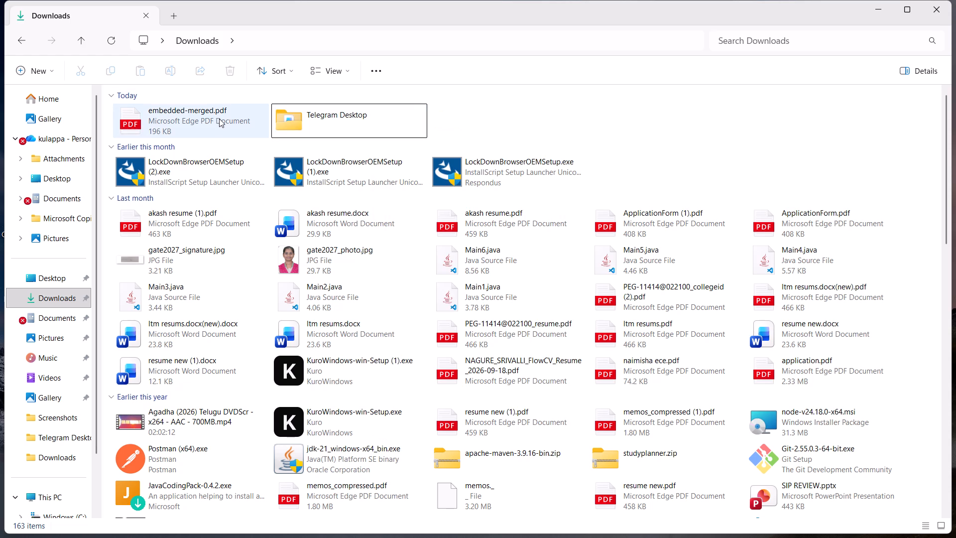
{"action": "left_click", "coordinate": [222, 126]}
{"action": "left_click", "coordinate": [231, 133]}
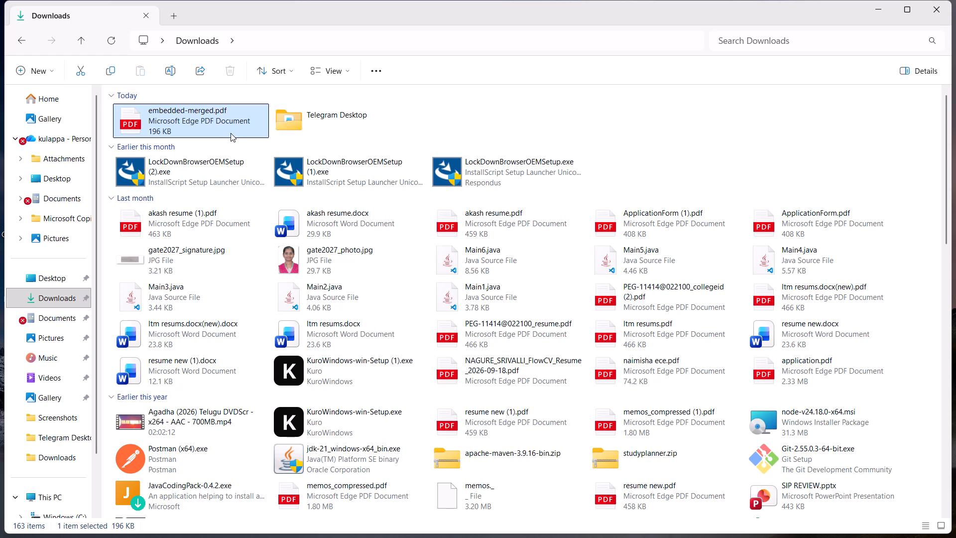
{"action": "right_click", "coordinate": [233, 117]}
{"action": "left_click", "coordinate": [419, 133]}
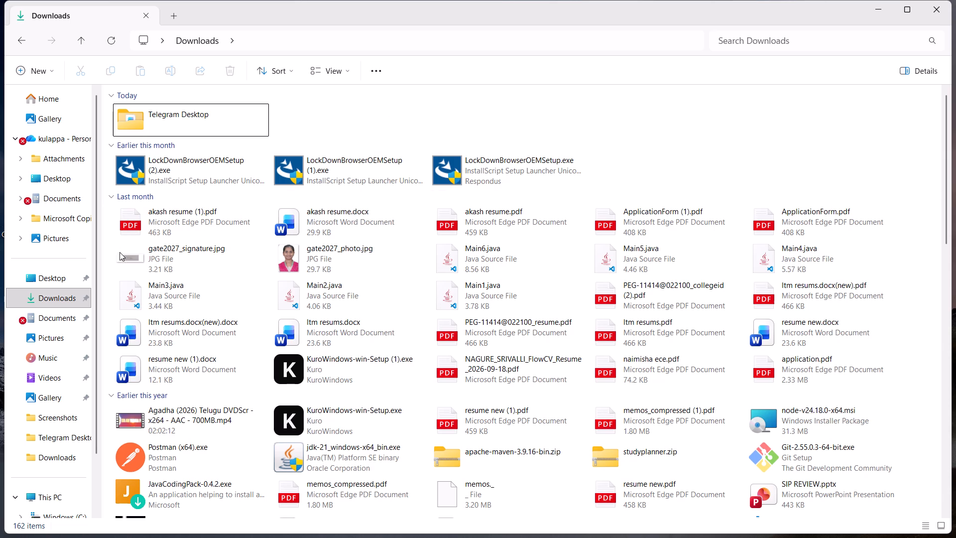
In the Telegram Desktop folder inside Downloads, delete MF AAT-1.docx, ETHICAL AAT-1.docx, EMBEDDED AAT-1.docx and NETWORK AAT-1.docx.
{"action": "double_click", "coordinate": [209, 113]}
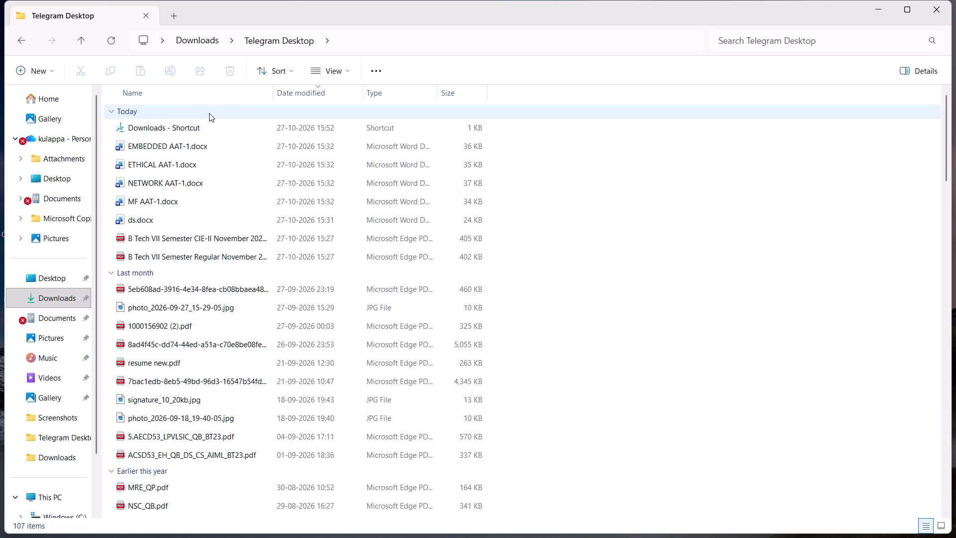
{"action": "right_click", "coordinate": [154, 197]}
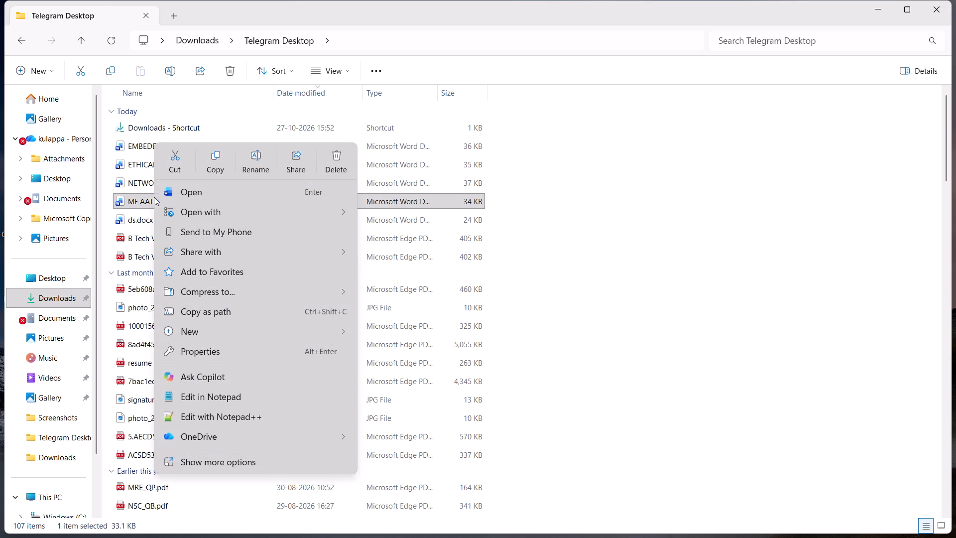
{"action": "left_click", "coordinate": [339, 151]}
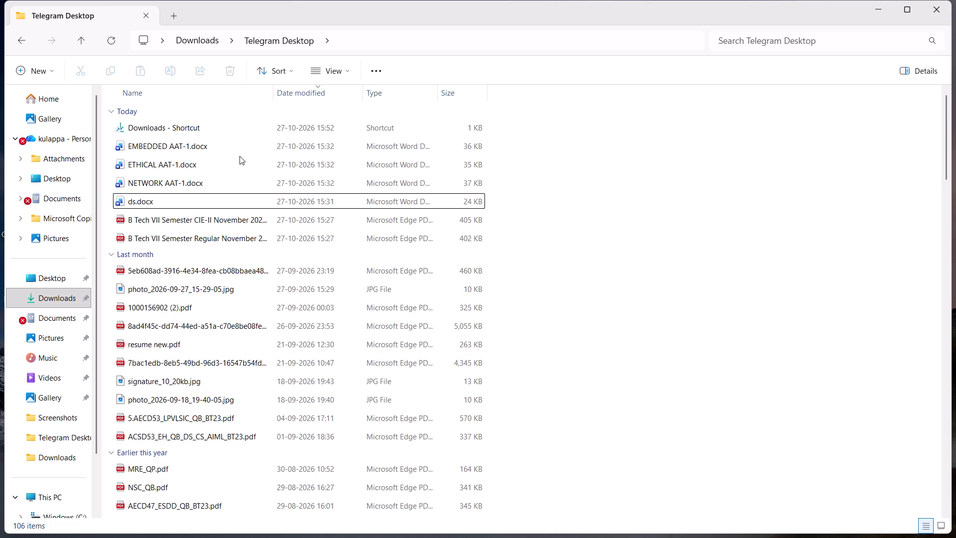
{"action": "right_click", "coordinate": [187, 160]}
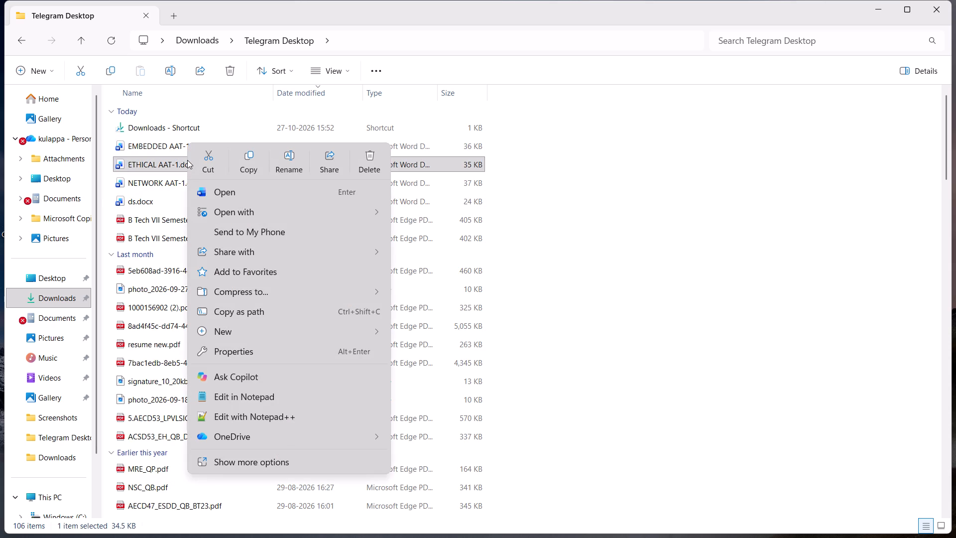
{"action": "left_click", "coordinate": [373, 158]}
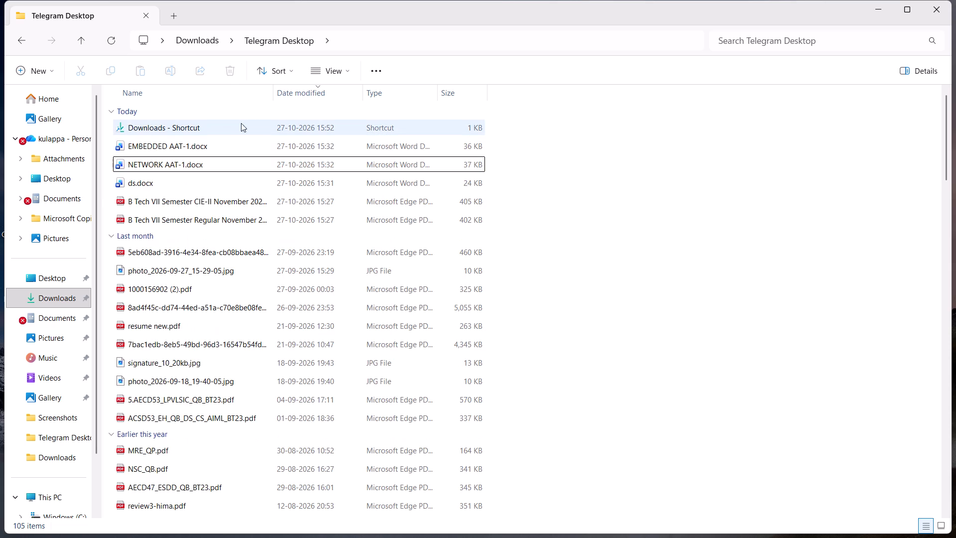
{"action": "right_click", "coordinate": [212, 141]}
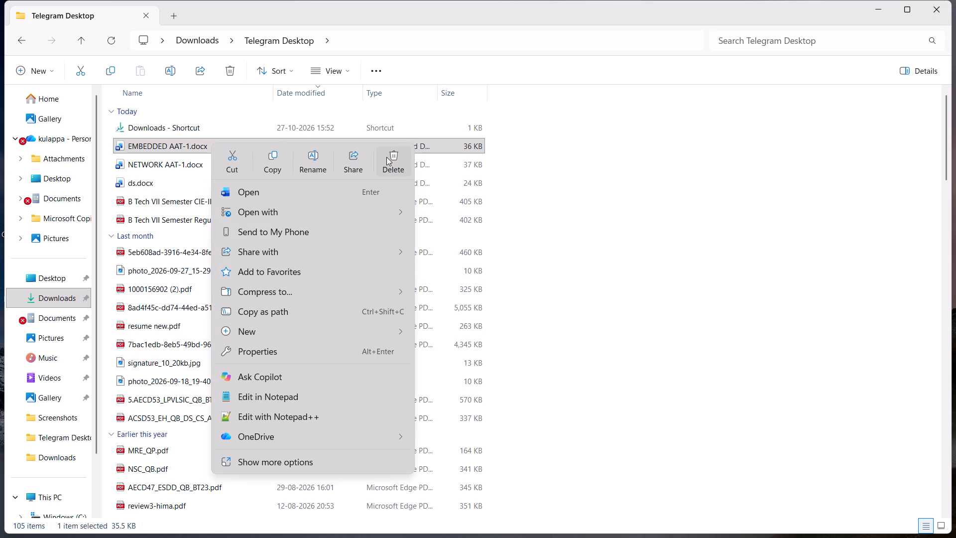
{"action": "left_click", "coordinate": [387, 157]}
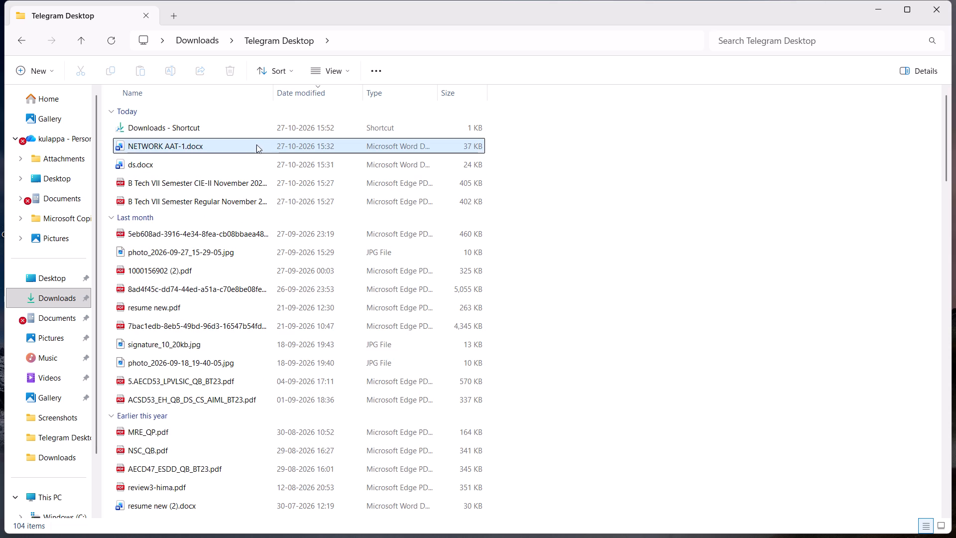
{"action": "right_click", "coordinate": [256, 144]}
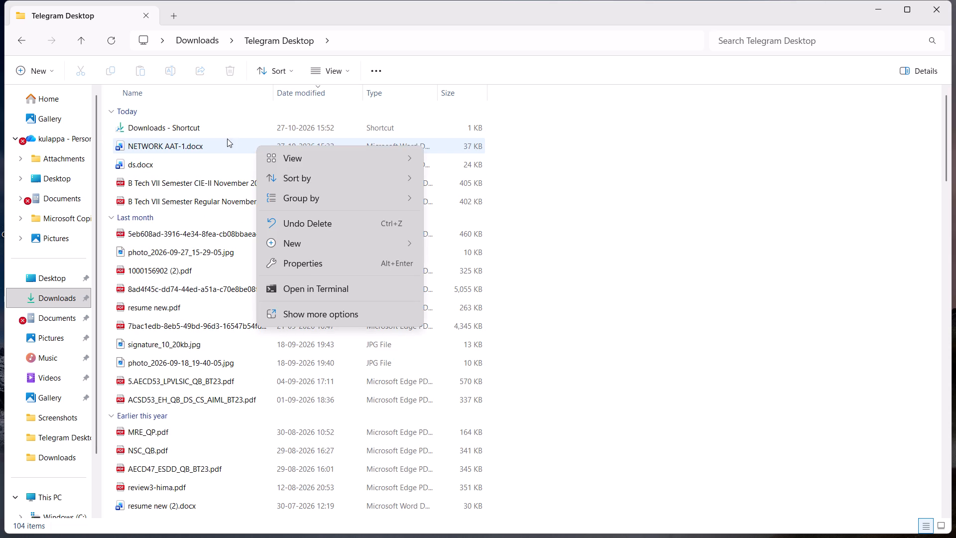
{"action": "left_click", "coordinate": [226, 140]}
{"action": "right_click", "coordinate": [226, 140]}
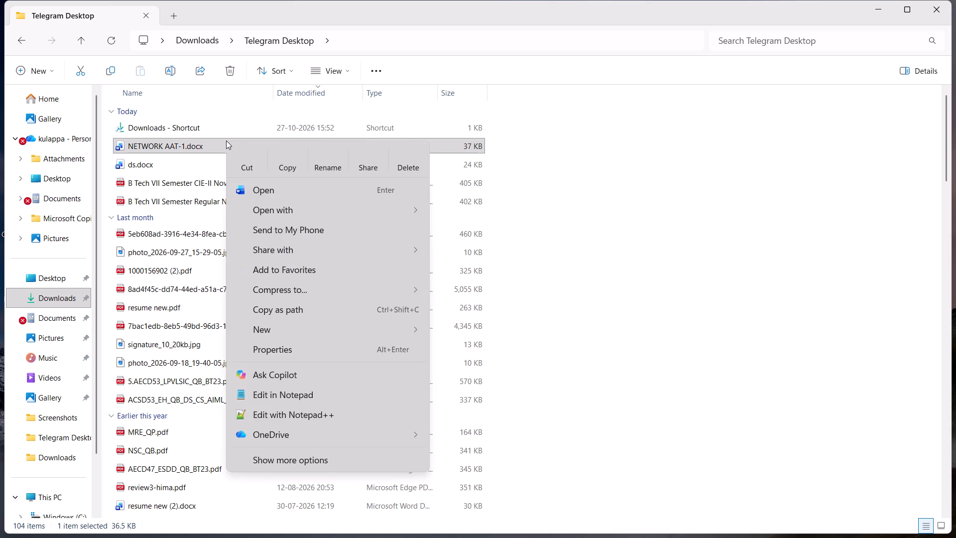
{"action": "left_click", "coordinate": [408, 155]}
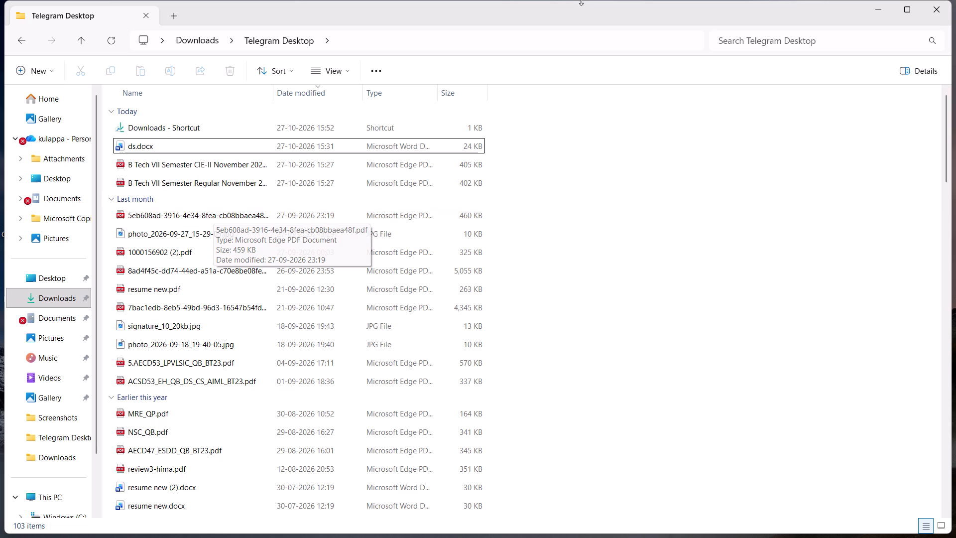
Minimize the File Explorer window and launch the personal-profile Chrome from the desktop.
{"action": "left_click", "coordinate": [869, 6]}
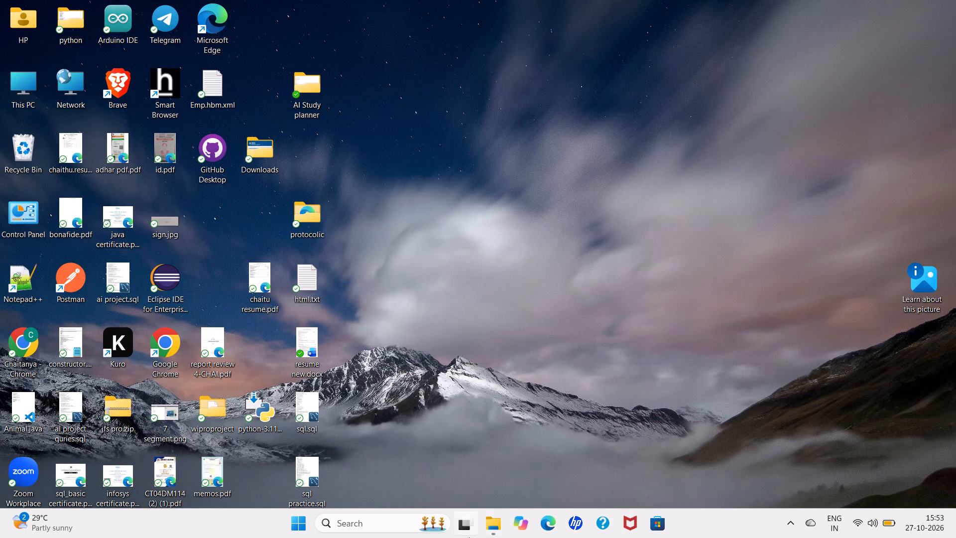
{"action": "triple_click", "coordinate": [21, 339]}
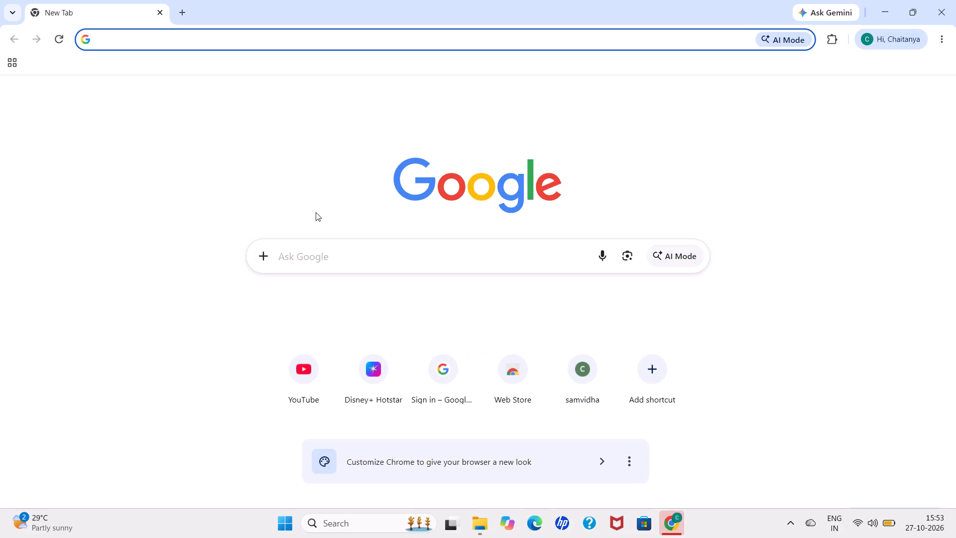
In Chrome, start a Google search from the new tab page.
{"action": "left_click", "coordinate": [319, 265]}
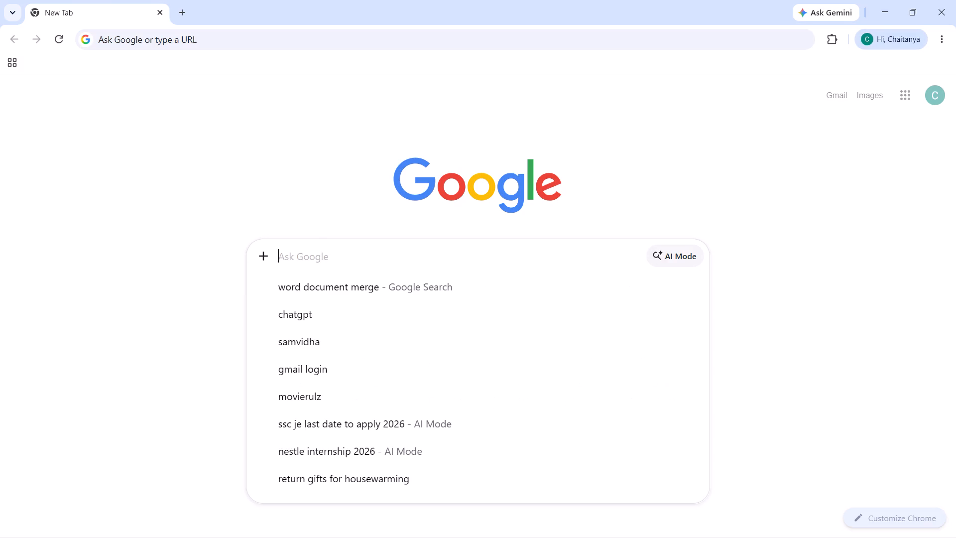